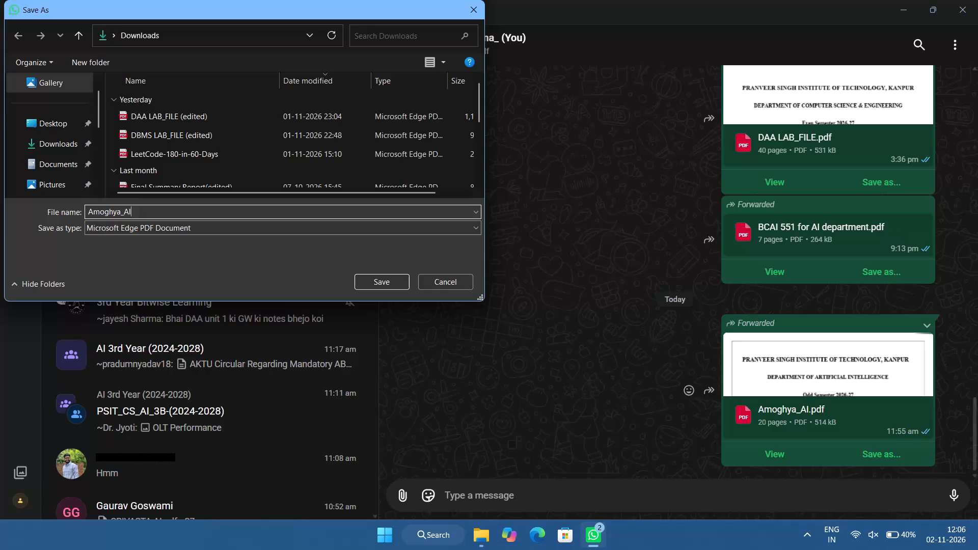
Replace the suggested file name of the forwarded PDF being saved to Downloads with AI LAB_FILE.
{"action": "key", "text": "BackSpace"}
{"action": "key", "text": "BackSpace"}
{"action": "key", "text": "BackSpace"}
{"action": "key", "text": "BackSpace"}
{"action": "key", "text": "BackSpace"}
{"action": "key", "text": "BackSpace"}
{"action": "key", "text": "BackSpace"}
{"action": "key", "text": "BackSpace"}
{"action": "key", "text": "BackSpace"}
{"action": "key", "text": "BackSpace"}
{"action": "key", "text": "BackSpace"}
{"action": "key", "text": "BackSpace"}
{"action": "key", "text": "BackSpace"}
{"action": "key", "text": "BackSpace"}
{"action": "key", "text": "BackSpace"}
{"action": "key", "text": "BackSpace"}
{"action": "type", "text": "AI"}
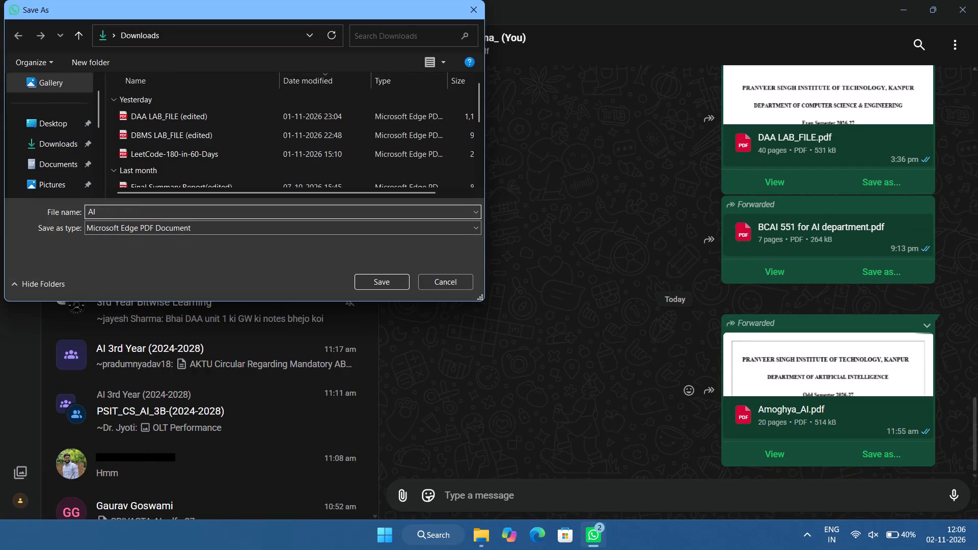
{"action": "key", "text": "shift+underscore"}
{"action": "type", "text": "LA"}
{"action": "key", "text": "b"}
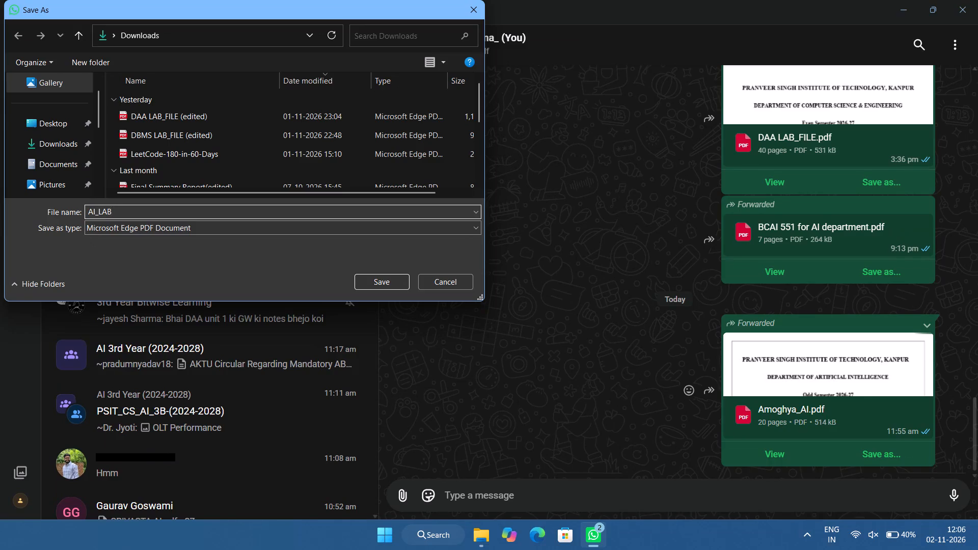
{"action": "key", "text": "BackSpace"}
{"action": "key", "text": "BackSpace"}
{"action": "key", "text": "BackSpace"}
{"action": "key", "text": "BackSpace"}
{"action": "key", "text": "space"}
{"action": "type", "text": "LAB"}
{"action": "type", "text": "_FILE"}
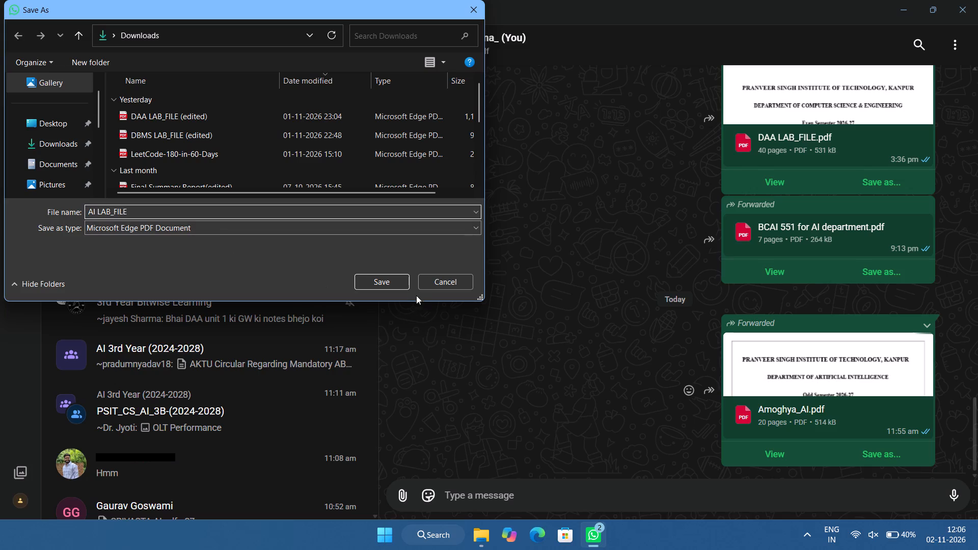
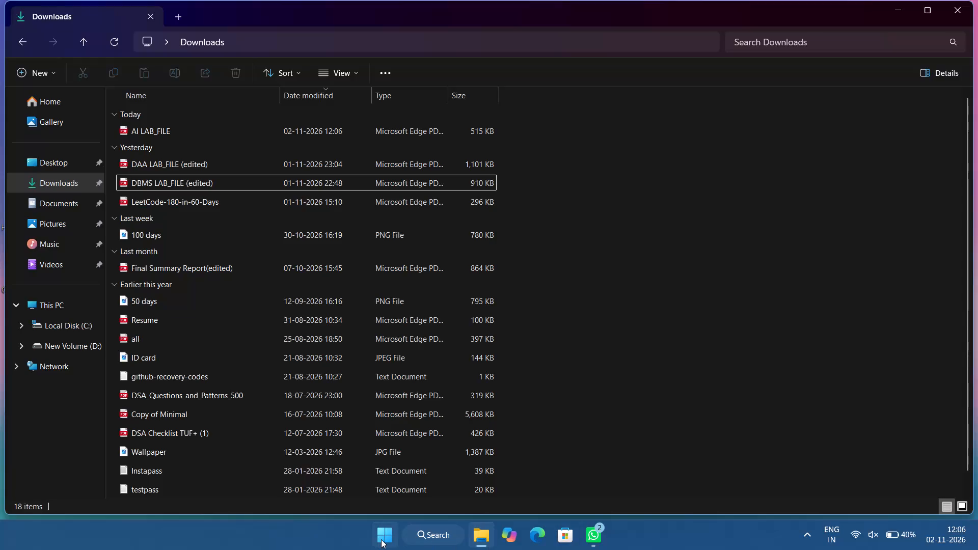
Open Chrome with the Your Chrome profile, search for pdf to word converter, and open iLovePDF's PDF to Word page.
{"action": "left_click", "coordinate": [381, 539]}
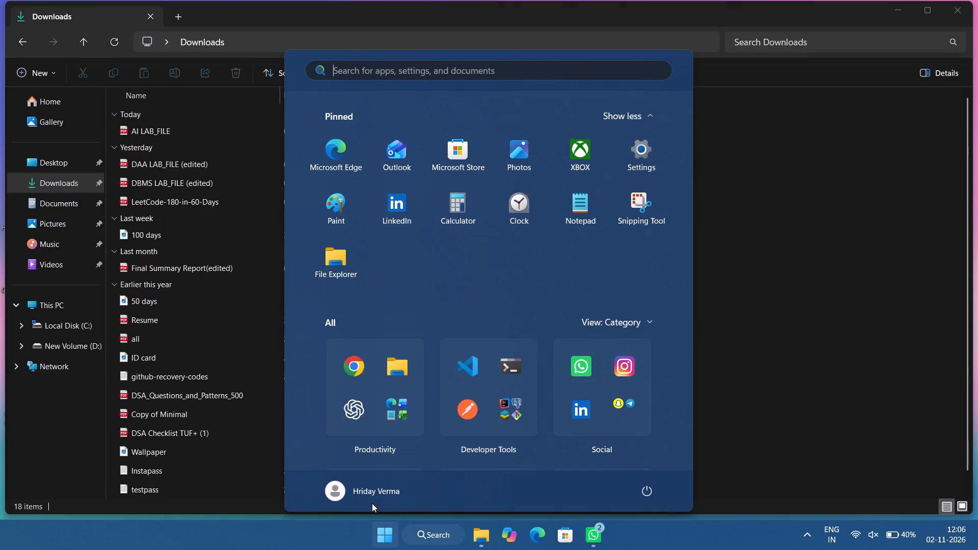
{"action": "left_click", "coordinate": [354, 375]}
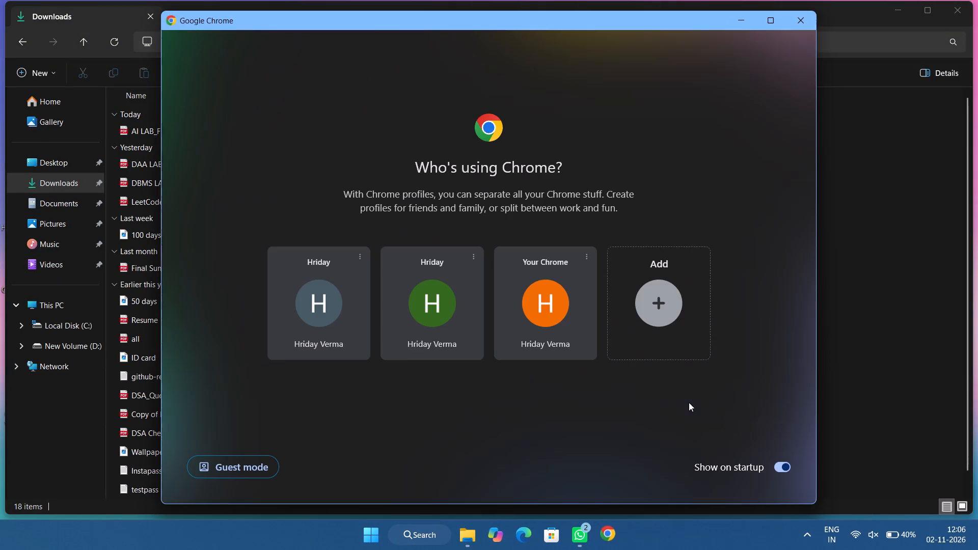
{"action": "left_click", "coordinate": [541, 312]}
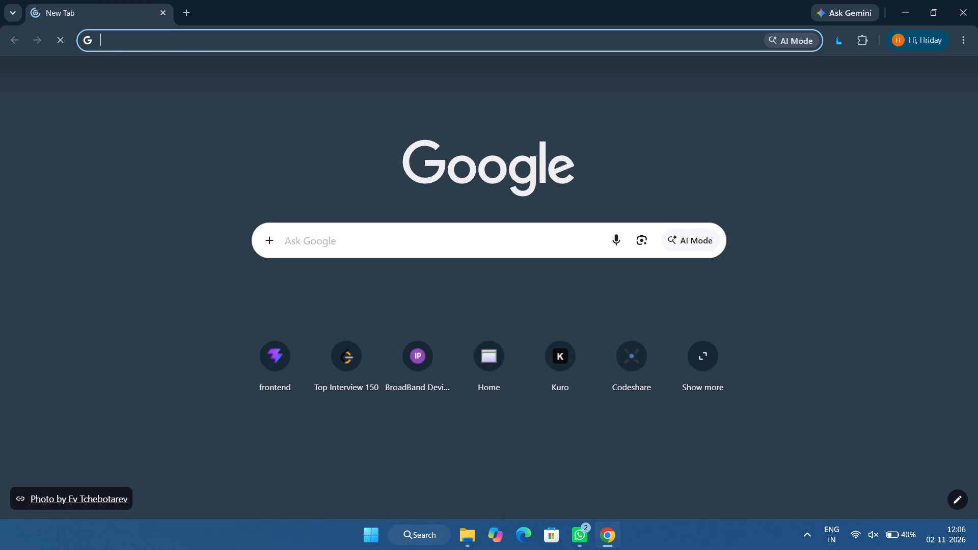
{"action": "left_click", "coordinate": [432, 223]}
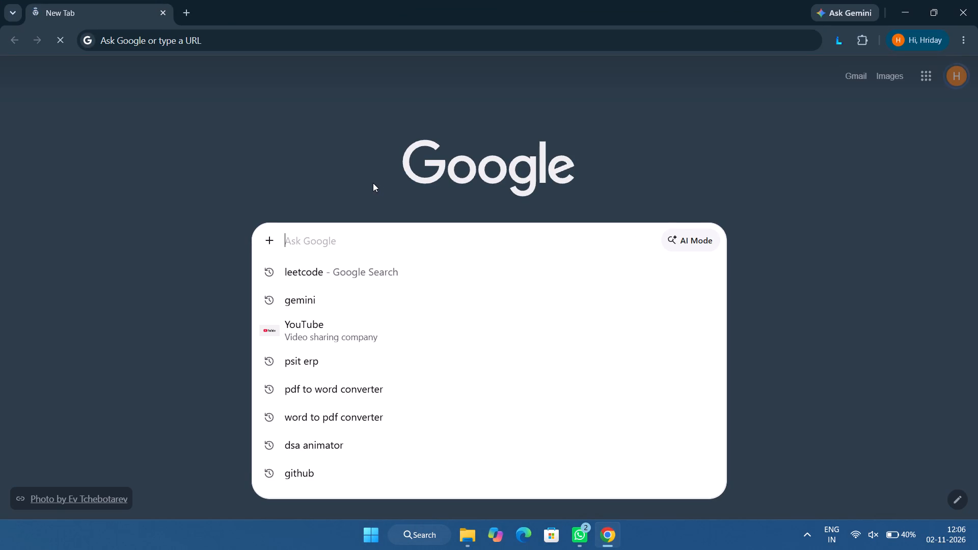
{"action": "left_click", "coordinate": [351, 394]}
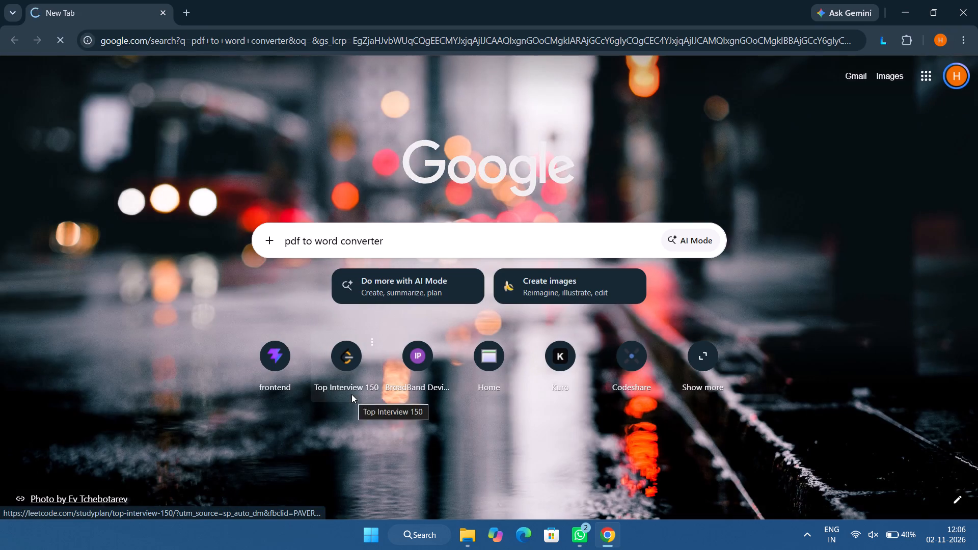
{"action": "left_click", "coordinate": [257, 218]}
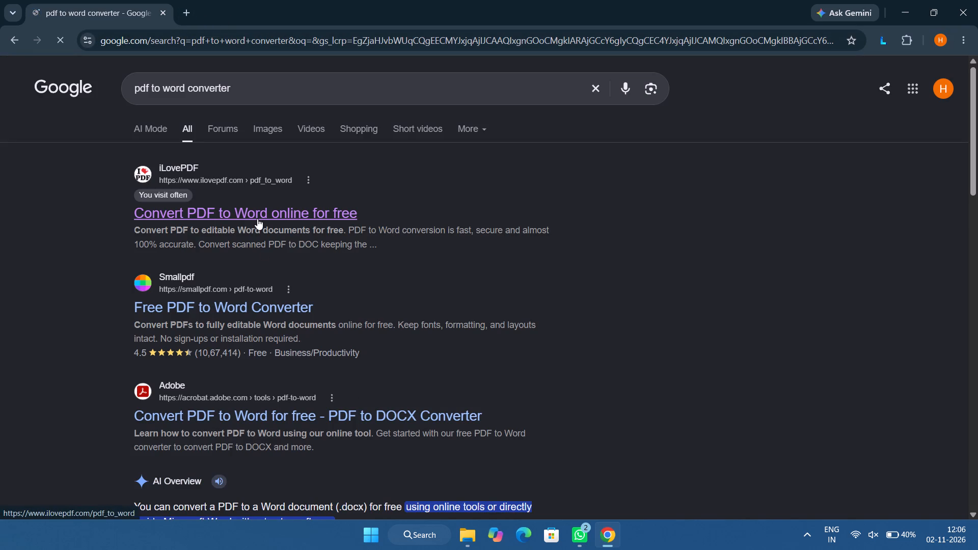
Search Google for word to pdf converter in a new browser tab.
{"action": "left_click", "coordinate": [191, 16]}
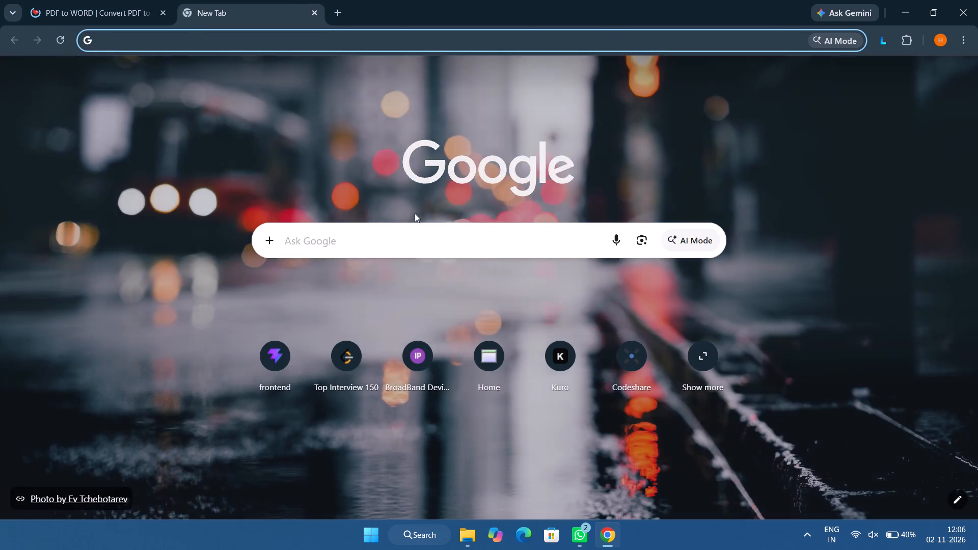
{"action": "left_click", "coordinate": [397, 237]}
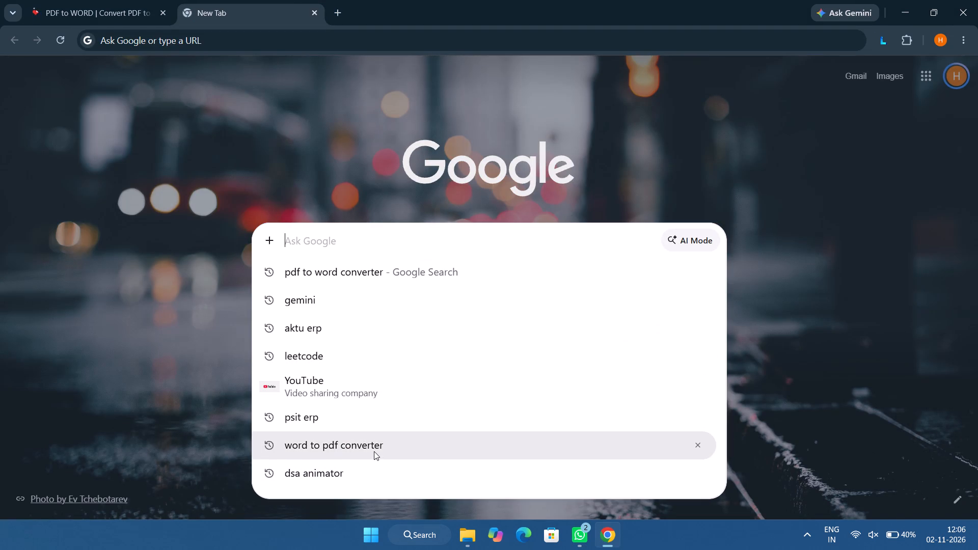
{"action": "left_click", "coordinate": [374, 451]}
Back on the iLovePDF page, upload AI LAB_FILE from Downloads and convert it to Word with No OCR.
{"action": "left_click", "coordinate": [94, 0]}
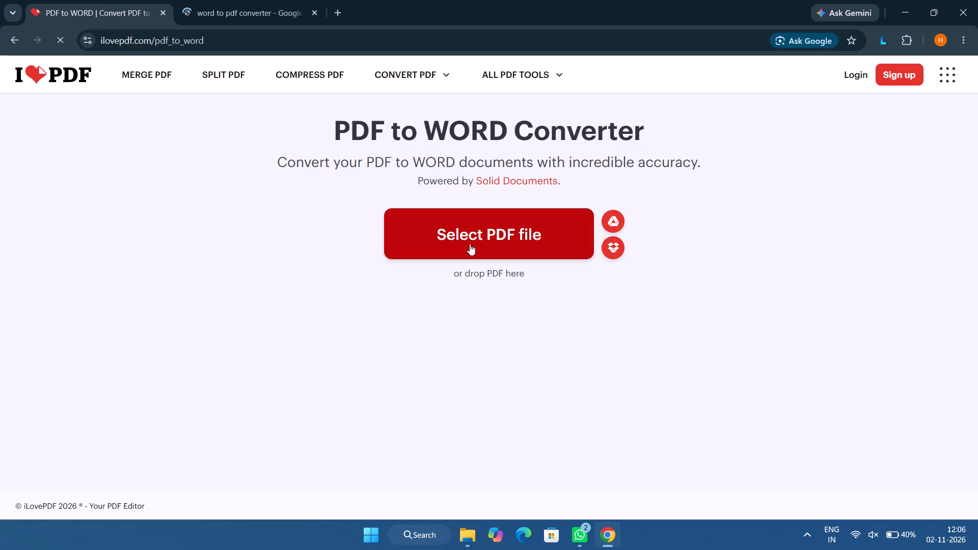
{"action": "left_click", "coordinate": [478, 244]}
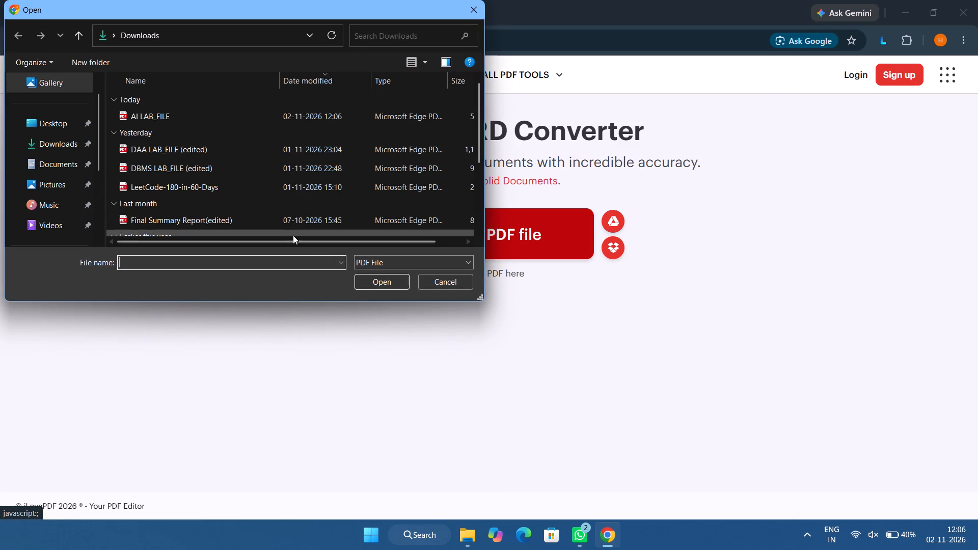
{"action": "left_click", "coordinate": [191, 112]}
{"action": "left_click", "coordinate": [395, 274]}
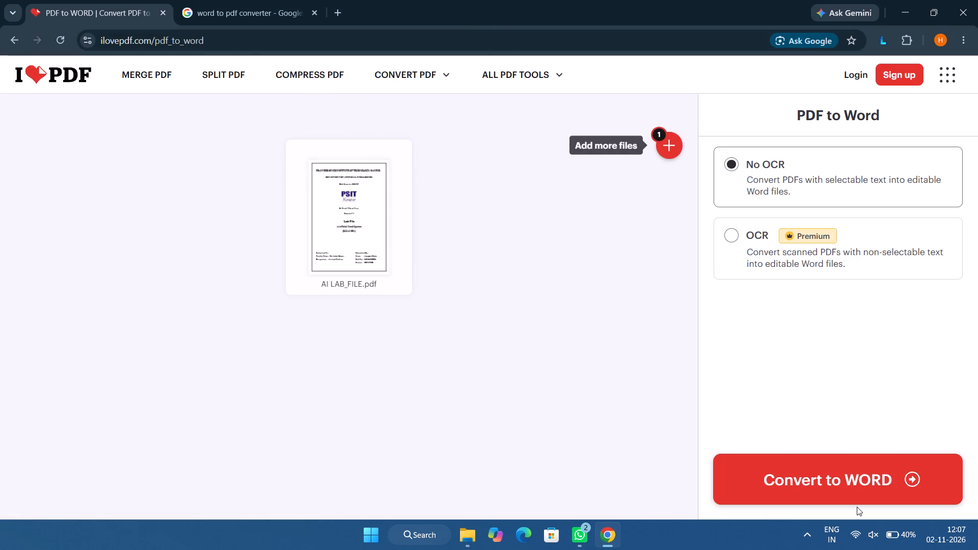
{"action": "left_click", "coordinate": [888, 475]}
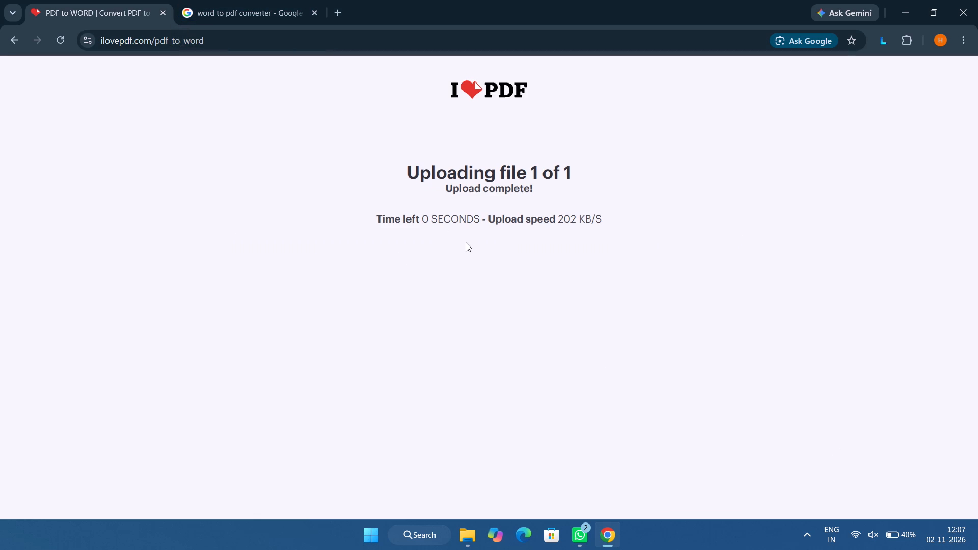
Save the converted Word document to Downloads as AI LAB_FILE.
{"action": "scroll", "coordinate": [466, 242], "scroll_direction": "down", "scroll_amount": 2}
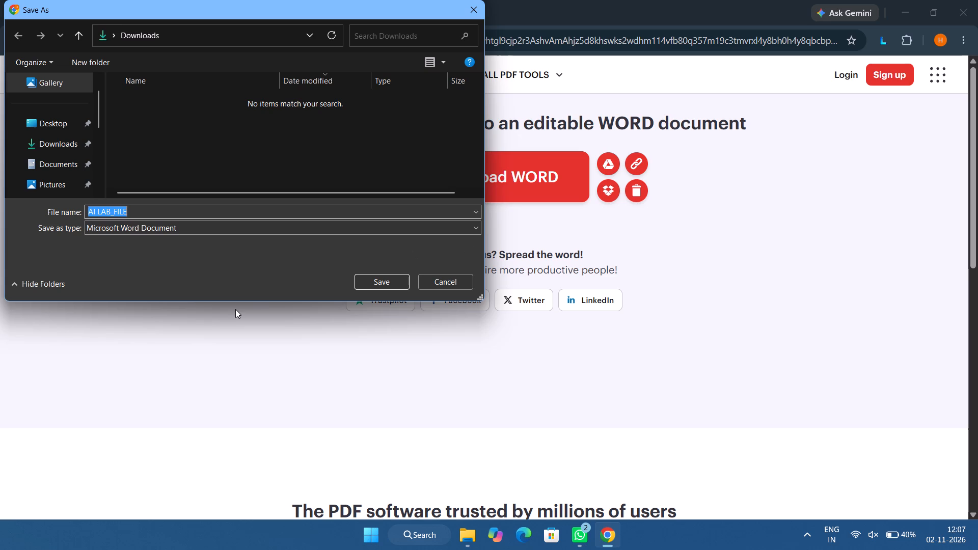
{"action": "left_click", "coordinate": [364, 278]}
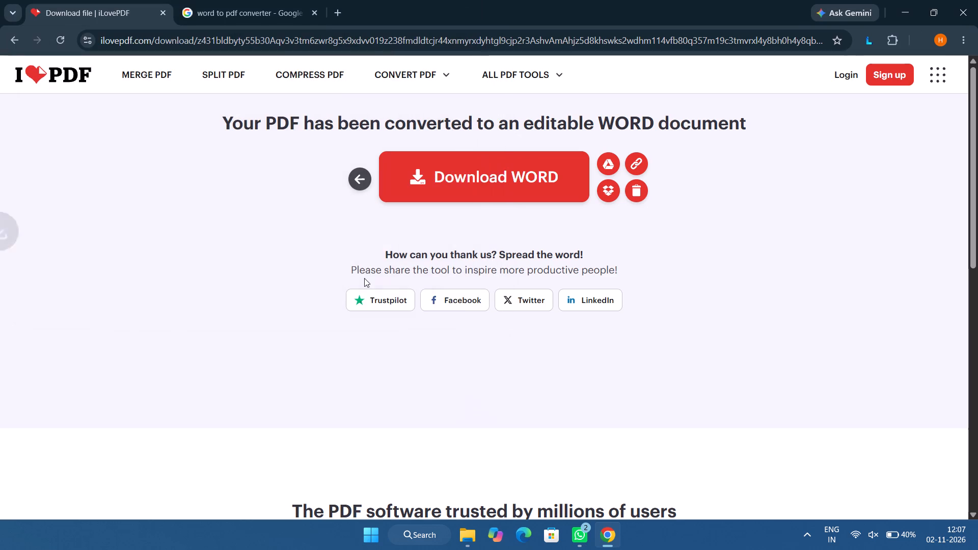
Open the AI LAB_FILE Word document from the Downloads folder and enable editing.
{"action": "left_click", "coordinate": [465, 541]}
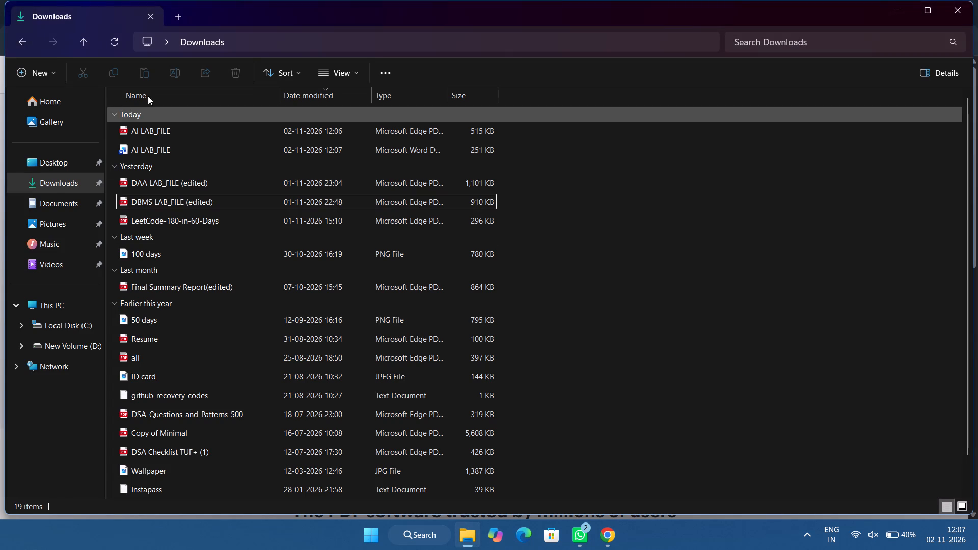
{"action": "double_click", "coordinate": [150, 146]}
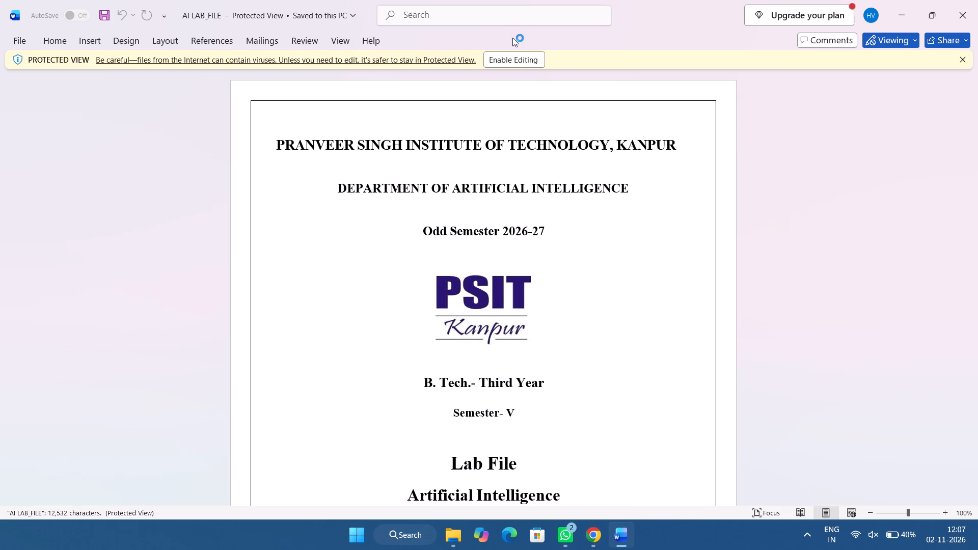
{"action": "left_click", "coordinate": [515, 59]}
Delete the teacher's title and name after the Faculty Name label on the cover page, keeping the label and colon.
{"action": "scroll", "coordinate": [583, 222], "scroll_direction": "down", "scroll_amount": 1}
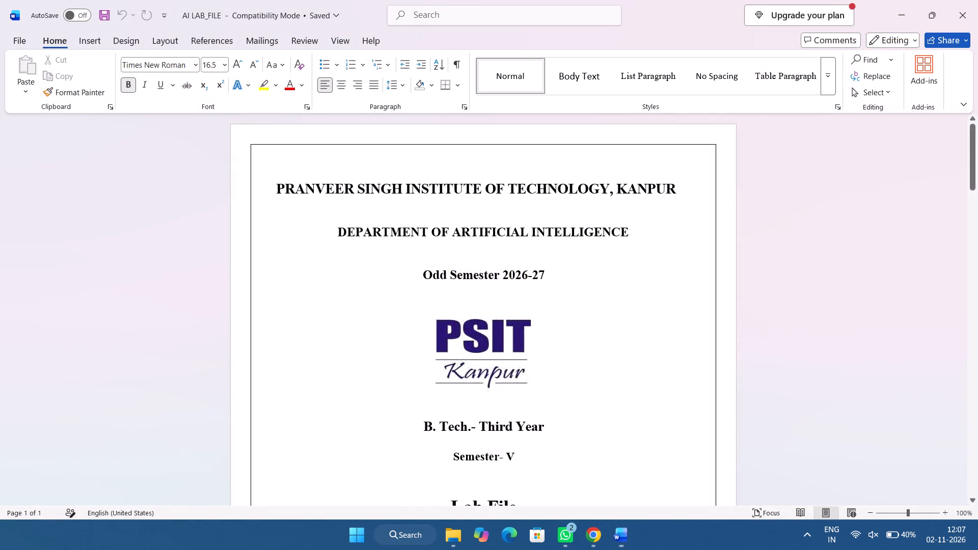
{"action": "scroll", "coordinate": [583, 222], "scroll_direction": "down", "scroll_amount": 3}
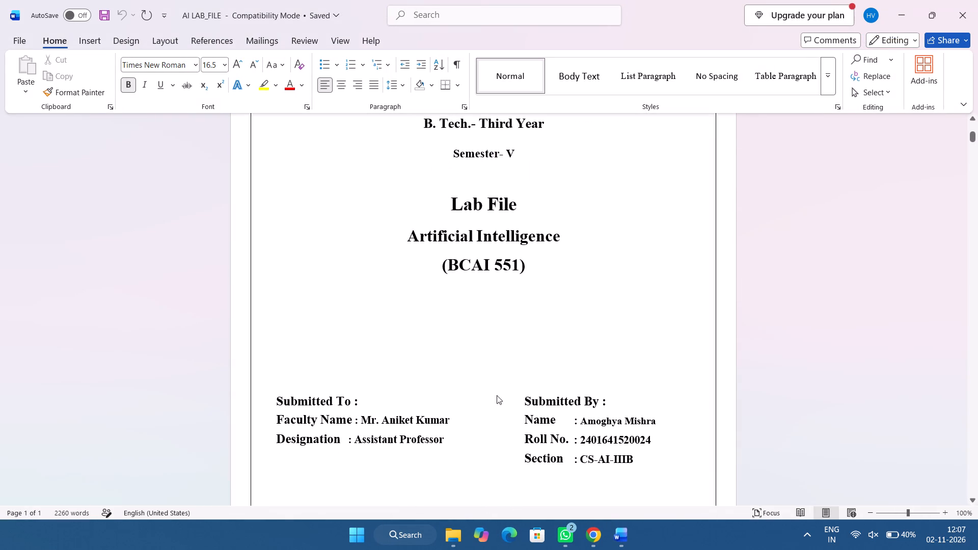
{"action": "left_click", "coordinate": [470, 425]}
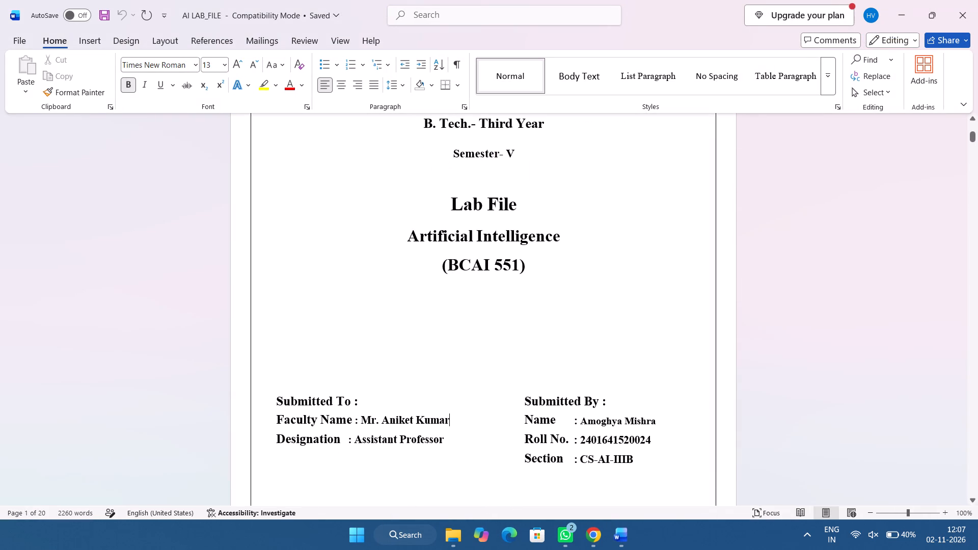
{"action": "key", "text": "BackSpace"}
{"action": "key", "text": "BackSpace"}
{"action": "key", "text": "BackSpace"}
{"action": "key", "text": "BackSpace"}
{"action": "key", "text": "BackSpace"}
{"action": "key", "text": "BackSpace"}
{"action": "key", "text": "BackSpace"}
{"action": "key", "text": "BackSpace"}
{"action": "key", "text": "BackSpace"}
{"action": "key", "text": "BackSpace"}
{"action": "key", "text": "BackSpace"}
{"action": "key", "text": "BackSpace"}
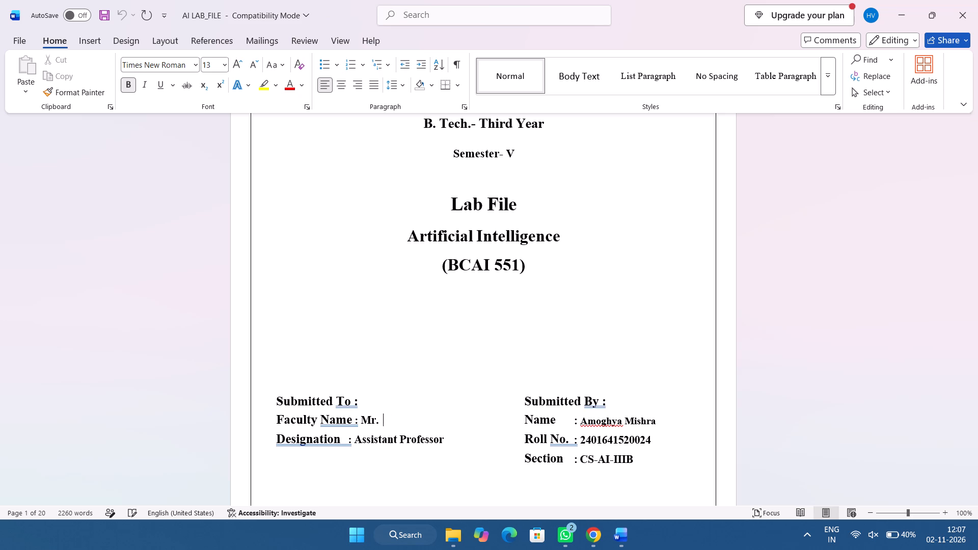
{"action": "key", "text": "BackSpace"}
{"action": "key", "text": "BackSpace"}
{"action": "key", "text": "BackSpace"}
{"action": "key", "text": "BackSpace"}
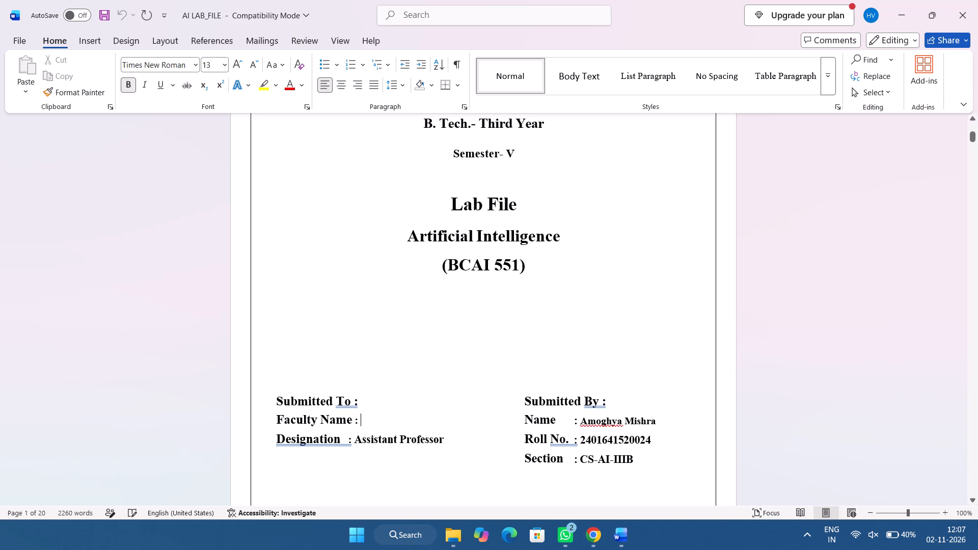
Delete Assistant Professor from the Designation line under Submitted To, leaving only the label and colon.
{"action": "left_click", "coordinate": [468, 436]}
{"action": "left_click_drag", "start_coordinate": [468, 436], "coordinate": [459, 445]}
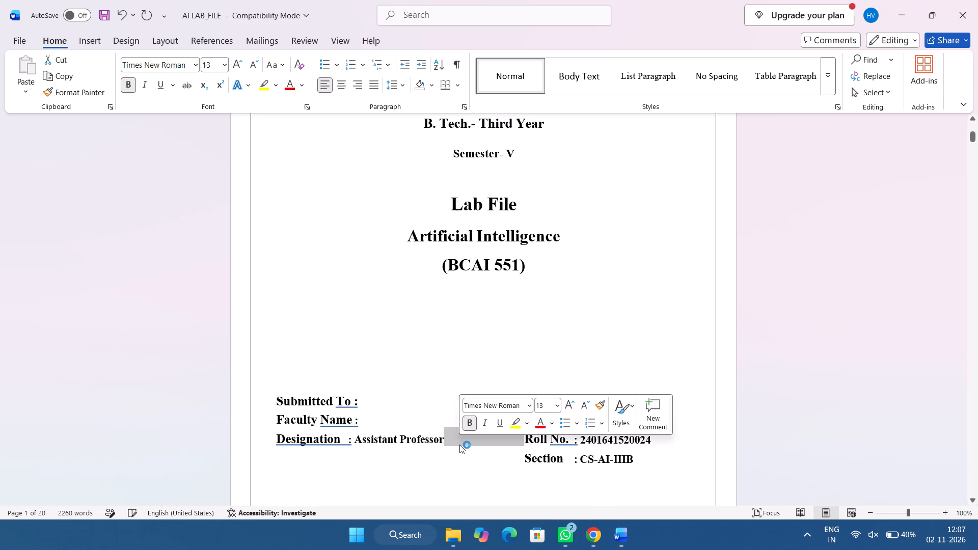
{"action": "left_click", "coordinate": [459, 445]}
{"action": "key", "text": "BackSpace"}
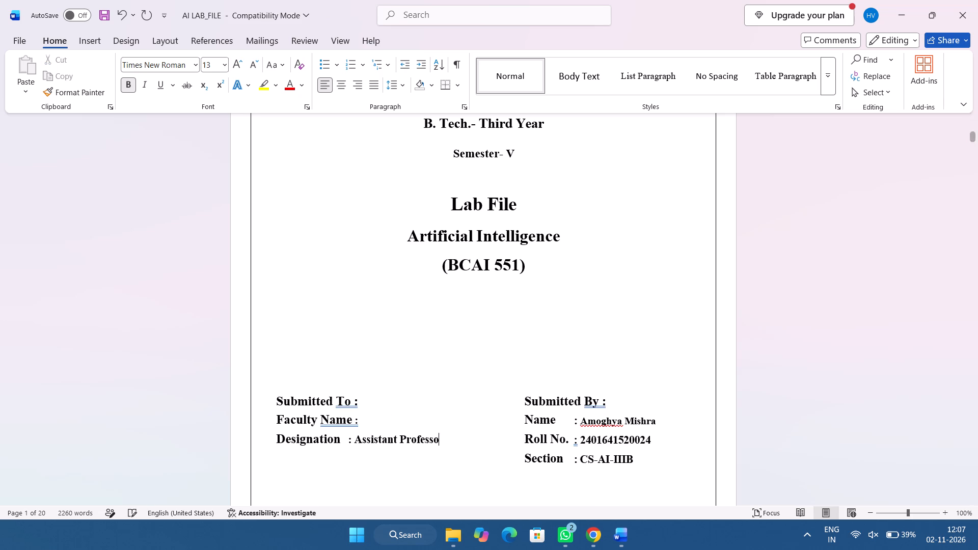
{"action": "key", "text": "BackSpace"}
{"action": "key", "text": "BackSpace"}
{"action": "key", "text": "BackSpace"}
{"action": "key", "text": "BackSpace"}
{"action": "key", "text": "BackSpace"}
{"action": "key", "text": "BackSpace"}
{"action": "key", "text": "BackSpace"}
{"action": "key", "text": "BackSpace"}
{"action": "key", "text": "BackSpace"}
{"action": "key", "text": "BackSpace"}
{"action": "key", "text": "BackSpace"}
{"action": "key", "text": "BackSpace"}
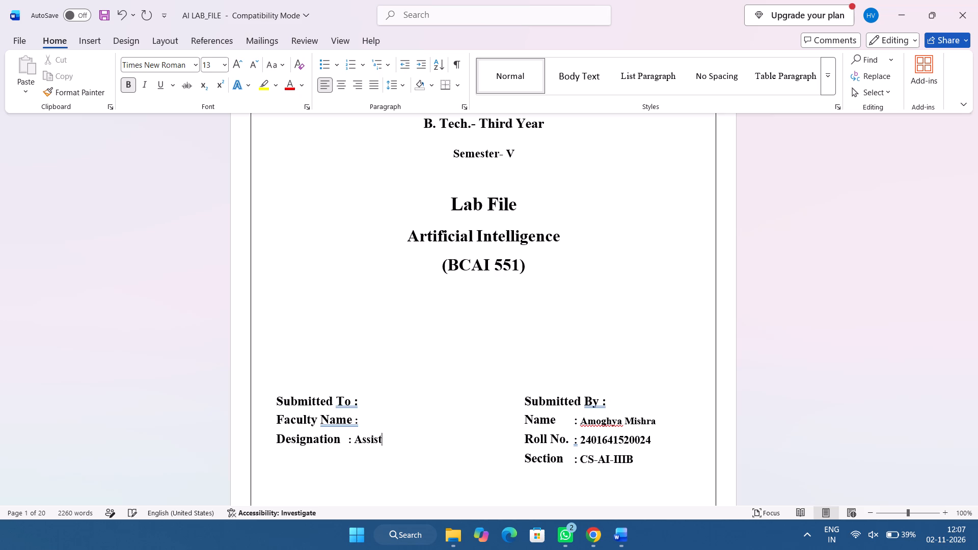
{"action": "key", "text": "BackSpace"}
{"action": "key", "text": "BackSpace"}
{"action": "key", "text": "BackSpace"}
{"action": "key", "text": "BackSpace"}
{"action": "key", "text": "BackSpace"}
{"action": "key", "text": "BackSpace"}
Delete the student's name from the Name line under Submitted By, leaving the label and colon.
{"action": "left_click", "coordinate": [676, 422]}
{"action": "key", "text": "BackSpace"}
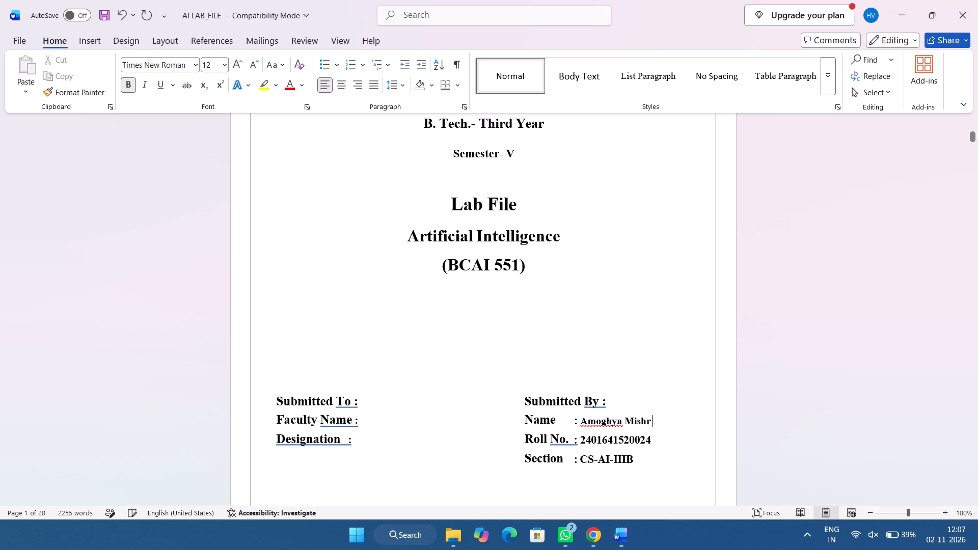
{"action": "key", "text": "BackSpace"}
{"action": "key", "text": "BackSpace"}
{"action": "key", "text": "BackSpace"}
{"action": "key", "text": "BackSpace"}
{"action": "key", "text": "BackSpace"}
{"action": "key", "text": "BackSpace"}
{"action": "key", "text": "BackSpace"}
{"action": "key", "text": "BackSpace"}
{"action": "key", "text": "BackSpace"}
{"action": "key", "text": "BackSpace"}
{"action": "key", "text": "BackSpace"}
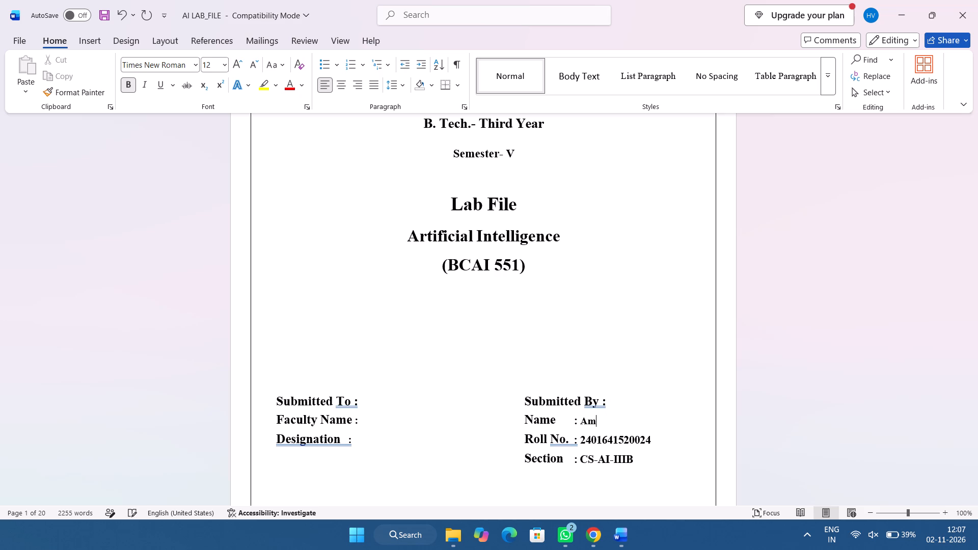
{"action": "key", "text": "BackSpace"}
{"action": "key", "text": "BackSpace"}
Delete the student's number from the Roll No. line under Submitted By, leaving the label and colon.
{"action": "left_click", "coordinate": [685, 440]}
{"action": "key", "text": "BackSpace"}
{"action": "key", "text": "BackSpace"}
{"action": "key", "text": "BackSpace"}
{"action": "key", "text": "BackSpace"}
{"action": "key", "text": "BackSpace"}
{"action": "key", "text": "BackSpace"}
{"action": "key", "text": "BackSpace"}
{"action": "key", "text": "BackSpace"}
{"action": "key", "text": "BackSpace"}
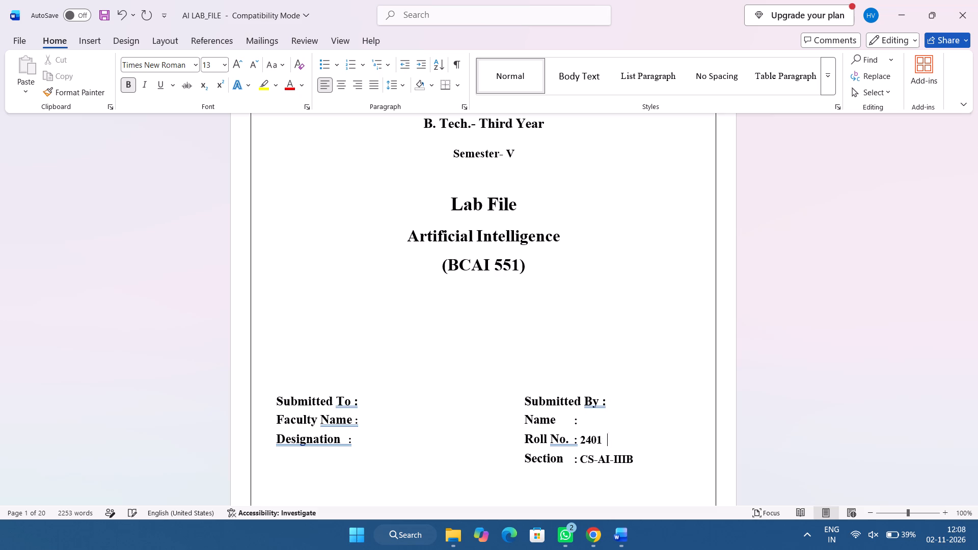
{"action": "key", "text": "BackSpace"}
{"action": "key", "text": "BackSpace"}
{"action": "key", "text": "BackSpace"}
{"action": "key", "text": "BackSpace"}
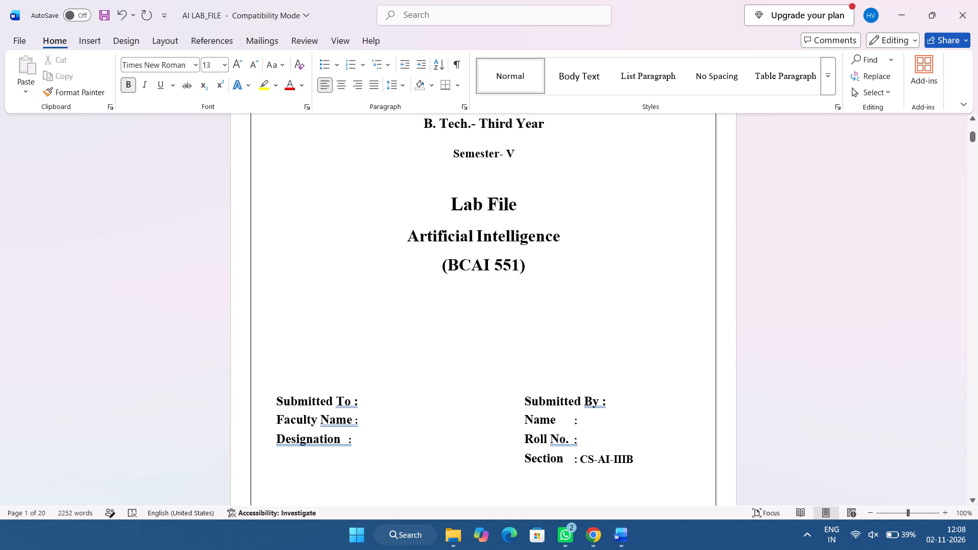
Delete CS-AI-IIIB from the Section line under Submitted By, leaving the label and colon.
{"action": "left_click", "coordinate": [676, 457]}
{"action": "key", "text": "BackSpace"}
{"action": "key", "text": "BackSpace"}
{"action": "key", "text": "BackSpace"}
{"action": "key", "text": "BackSpace"}
{"action": "key", "text": "BackSpace"}
{"action": "key", "text": "BackSpace"}
{"action": "key", "text": "BackSpace"}
{"action": "key", "text": "BackSpace"}
{"action": "key", "text": "BackSpace"}
{"action": "key", "text": "BackSpace"}
{"action": "key", "text": "BackSpace"}
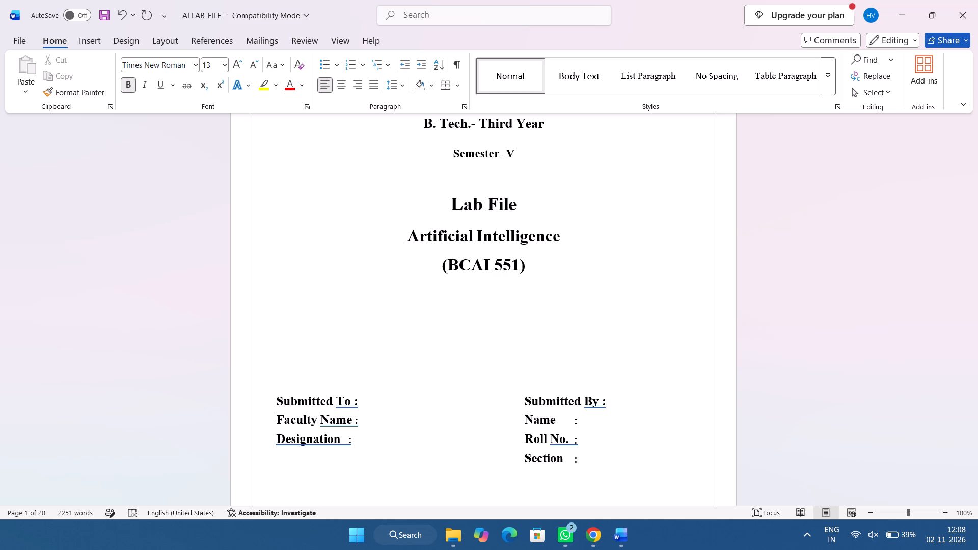
Look through the rest of the lab file, from the table of contents to the final Lemmatization experiment, checking the converted content.
{"action": "scroll", "coordinate": [633, 438], "scroll_direction": "down", "scroll_amount": 1}
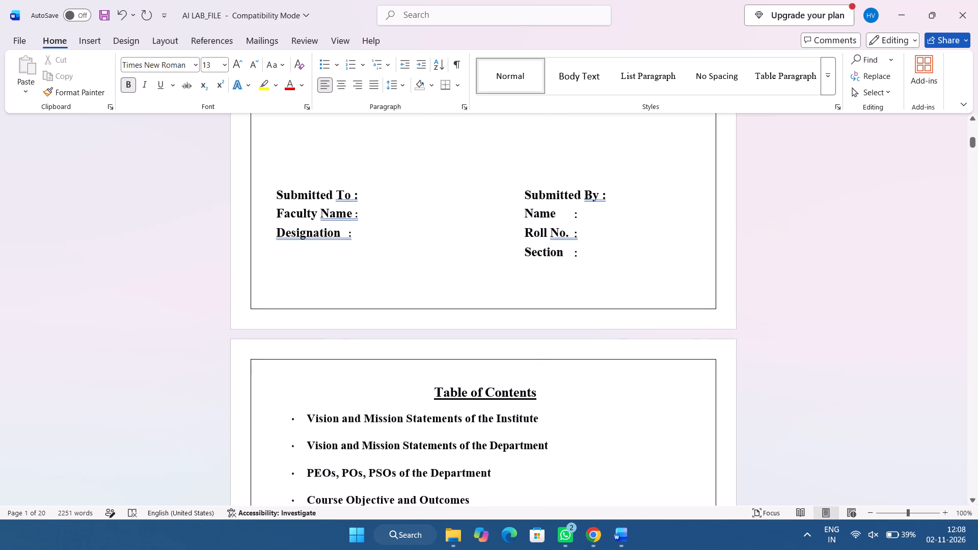
{"action": "scroll", "coordinate": [633, 438], "scroll_direction": "down", "scroll_amount": 6}
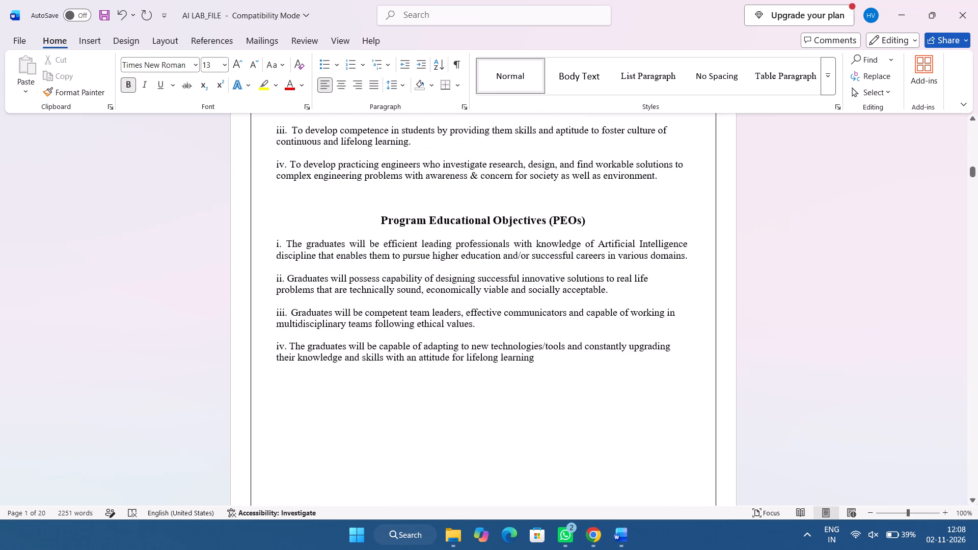
{"action": "scroll", "coordinate": [633, 438], "scroll_direction": "down", "scroll_amount": 6}
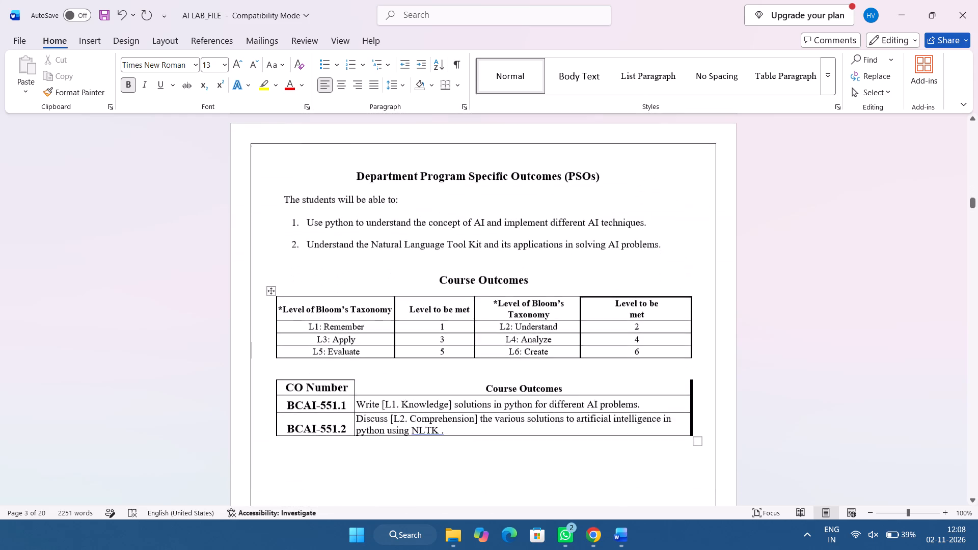
{"action": "scroll", "coordinate": [633, 438], "scroll_direction": "down", "scroll_amount": 1}
{"action": "scroll", "coordinate": [633, 438], "scroll_direction": "up", "scroll_amount": 1}
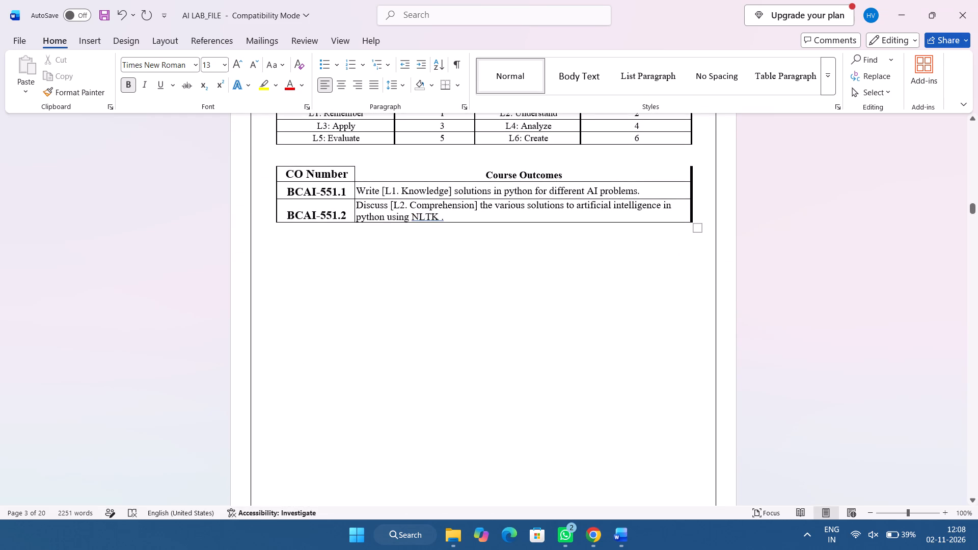
{"action": "scroll", "coordinate": [633, 438], "scroll_direction": "down", "scroll_amount": 4}
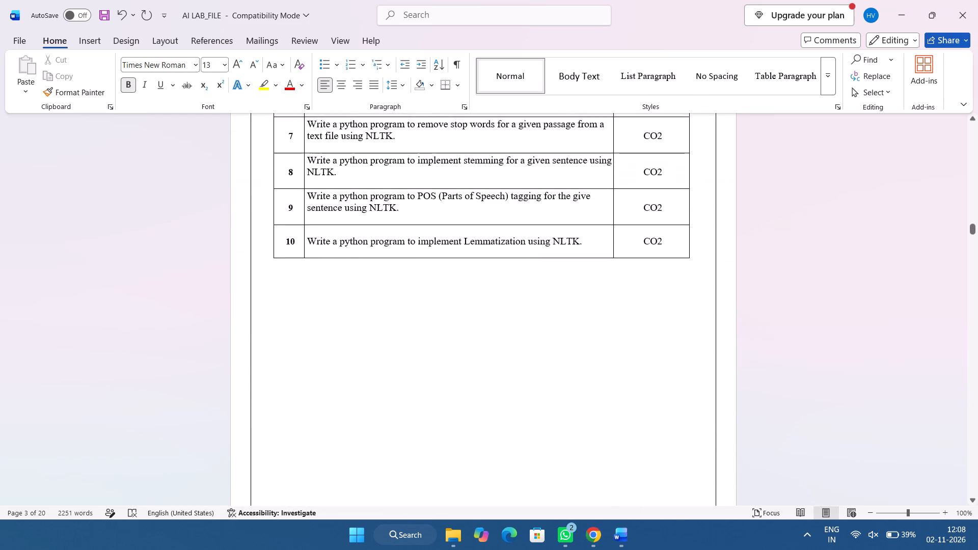
{"action": "scroll", "coordinate": [633, 438], "scroll_direction": "down", "scroll_amount": 2}
{"action": "scroll", "coordinate": [633, 438], "scroll_direction": "up", "scroll_amount": 1}
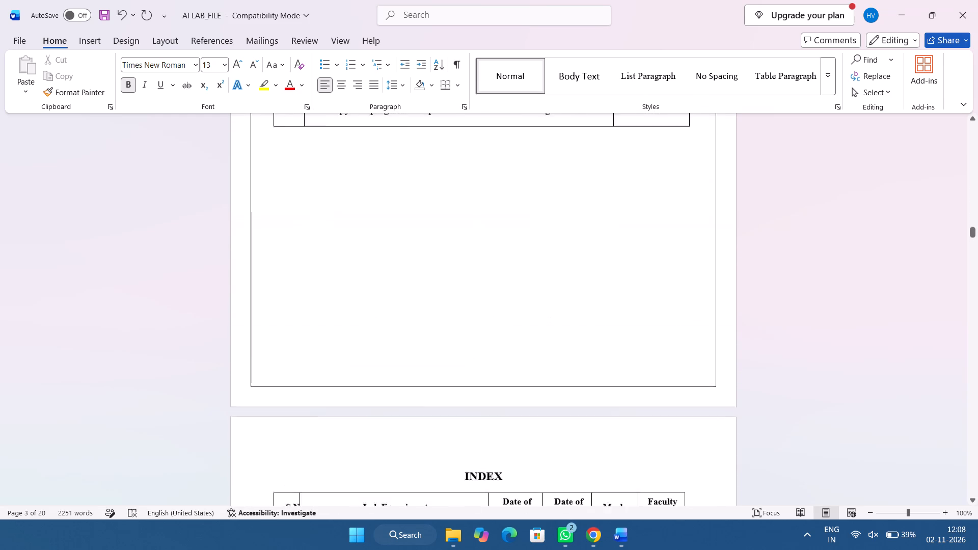
{"action": "scroll", "coordinate": [633, 438], "scroll_direction": "up", "scroll_amount": 1}
{"action": "scroll", "coordinate": [633, 438], "scroll_direction": "down", "scroll_amount": 3}
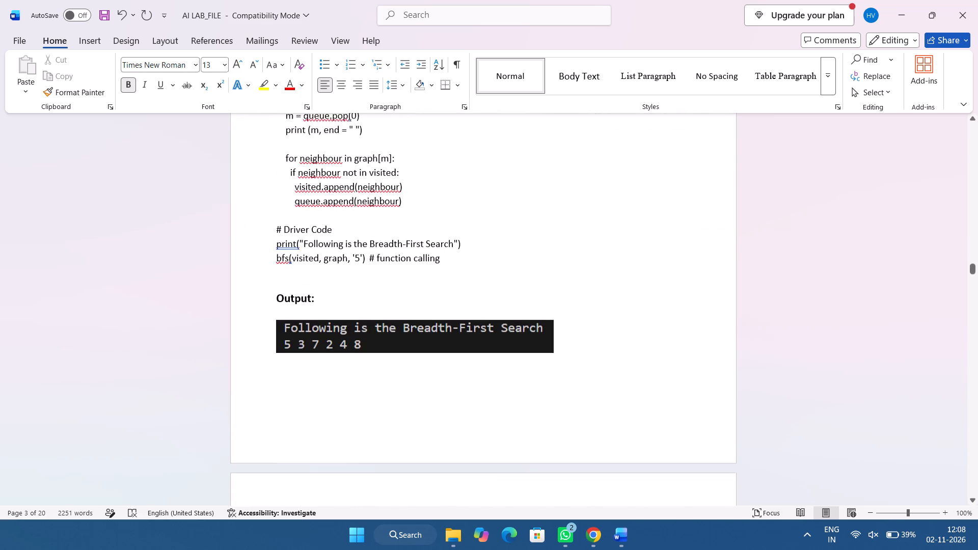
{"action": "scroll", "coordinate": [633, 438], "scroll_direction": "up", "scroll_amount": 2}
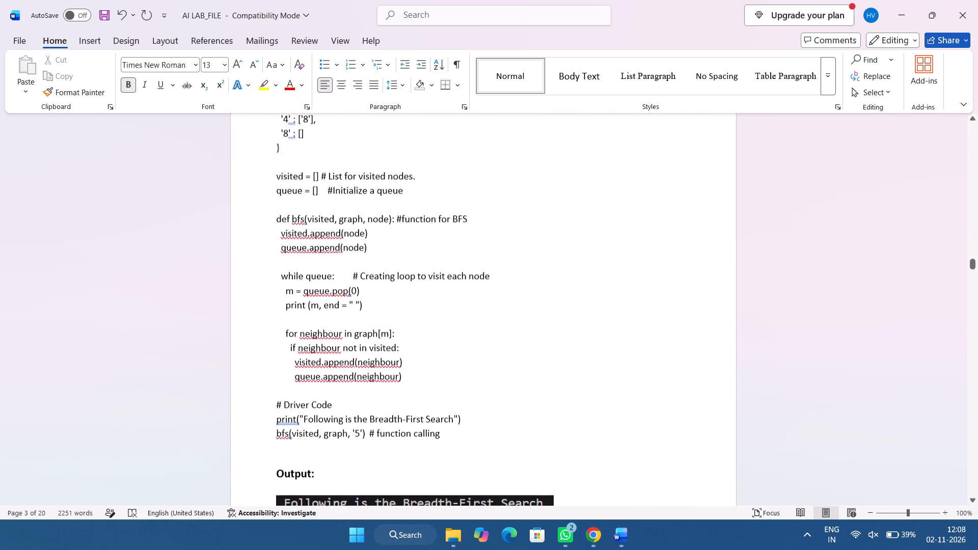
{"action": "scroll", "coordinate": [633, 438], "scroll_direction": "down", "scroll_amount": 3}
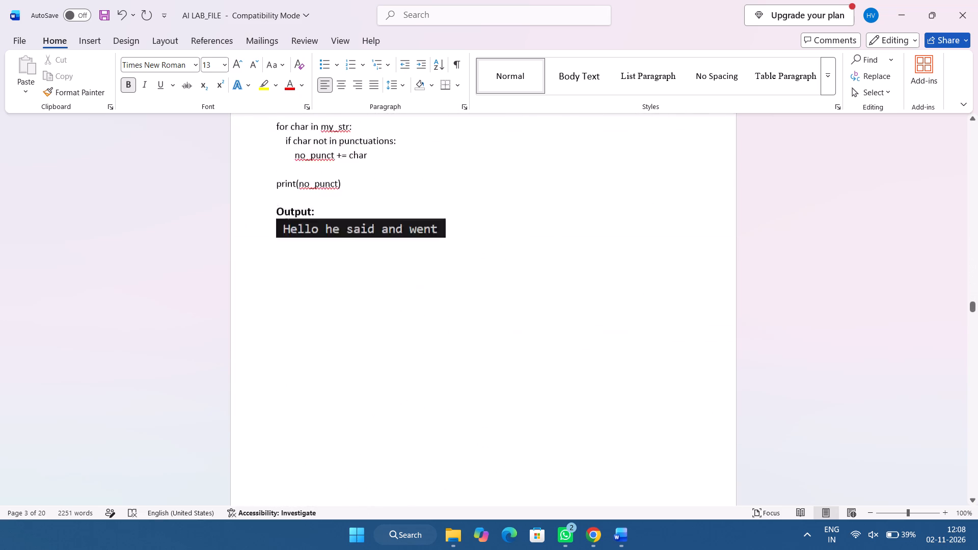
{"action": "scroll", "coordinate": [633, 438], "scroll_direction": "down", "scroll_amount": 19}
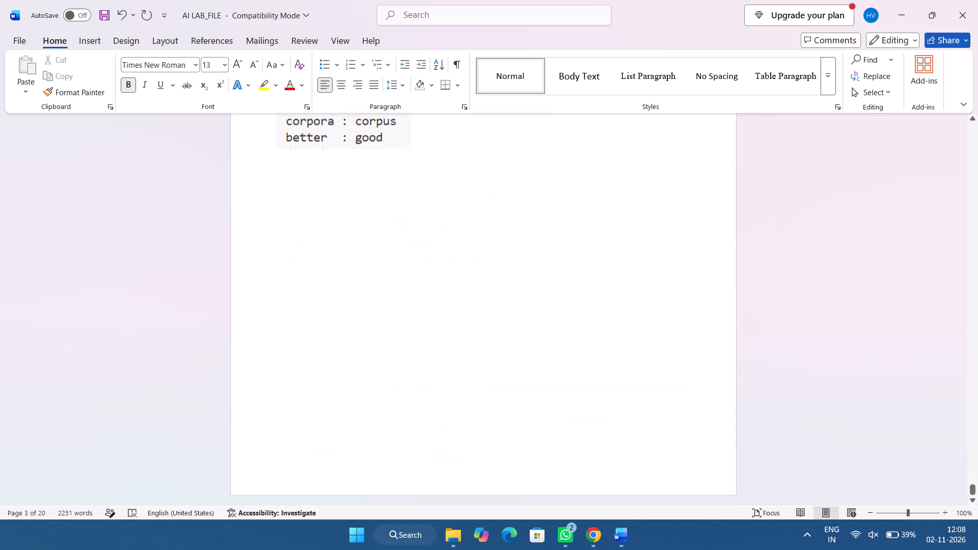
{"action": "scroll", "coordinate": [633, 438], "scroll_direction": "up", "scroll_amount": 4}
{"action": "scroll", "coordinate": [633, 438], "scroll_direction": "down", "scroll_amount": 3}
{"action": "scroll", "coordinate": [633, 438], "scroll_direction": "up", "scroll_amount": 1}
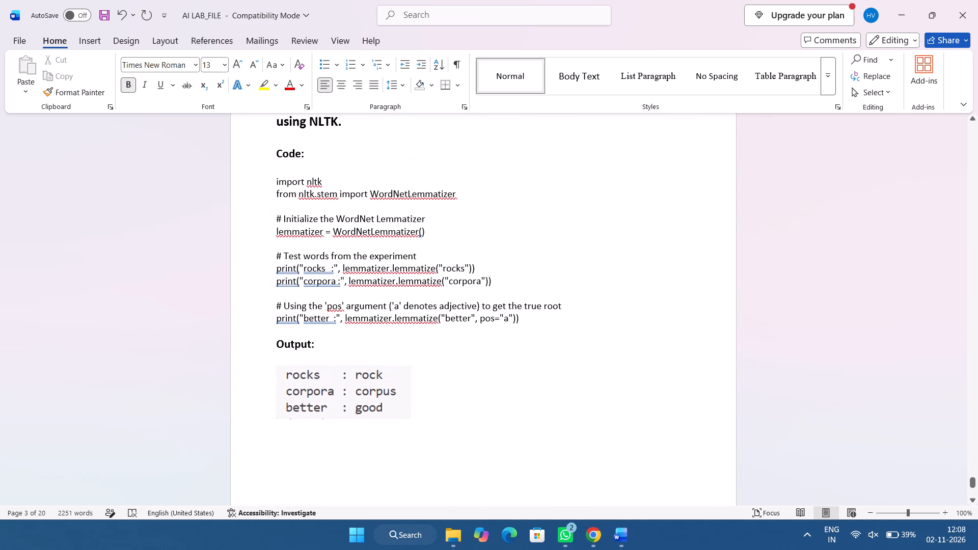
Save the AI LAB_FILE Word document and close it.
{"action": "left_click", "coordinate": [106, 14]}
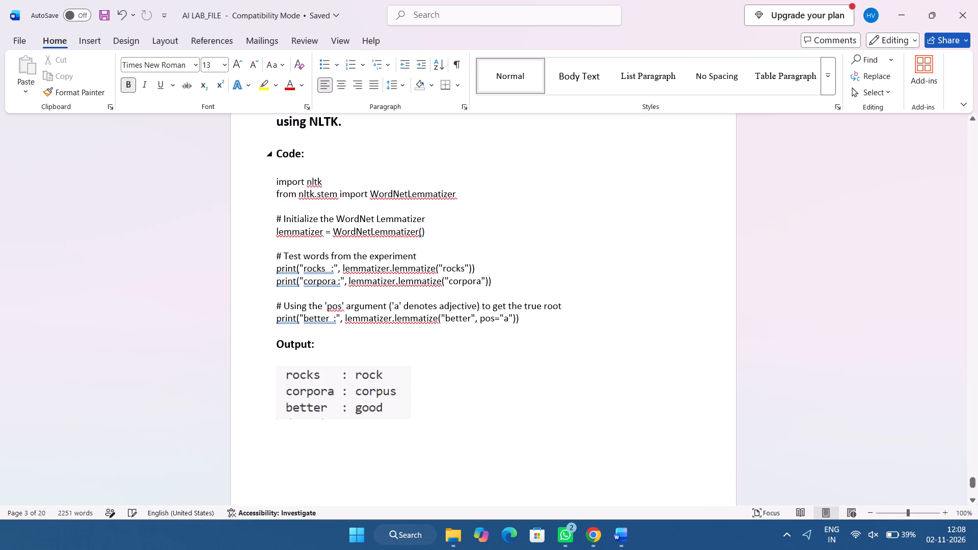
{"action": "scroll", "coordinate": [359, 157], "scroll_direction": "up", "scroll_amount": 13}
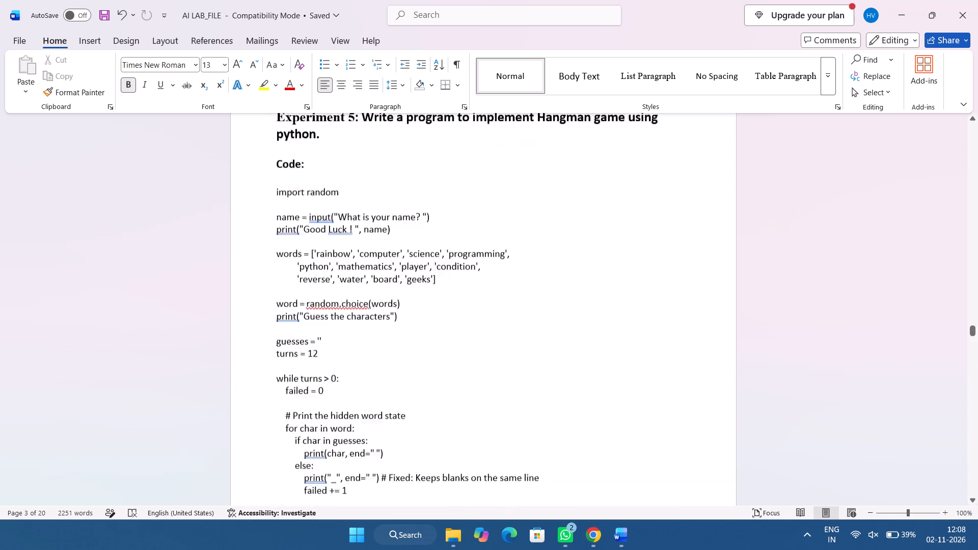
{"action": "scroll", "coordinate": [359, 157], "scroll_direction": "up", "scroll_amount": 15}
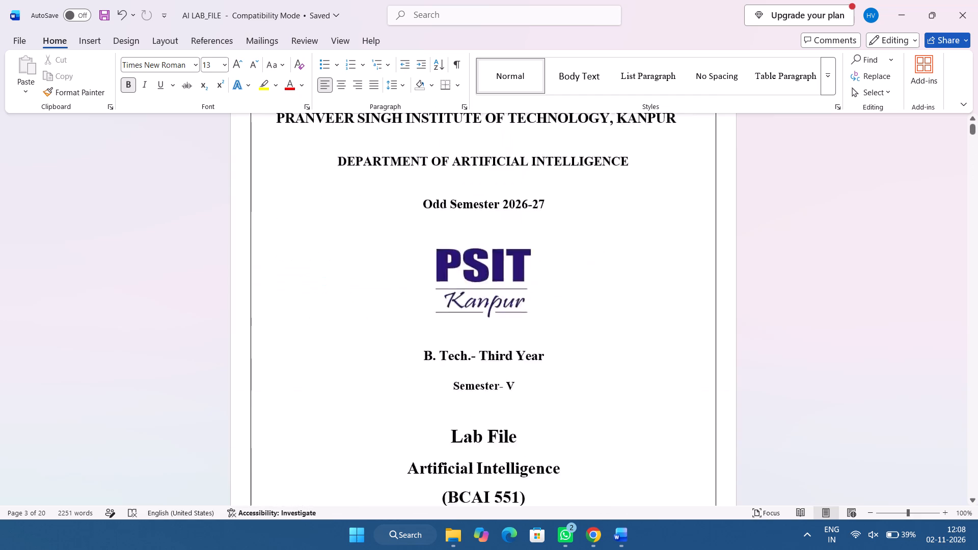
{"action": "scroll", "coordinate": [370, 232], "scroll_direction": "down", "scroll_amount": 1}
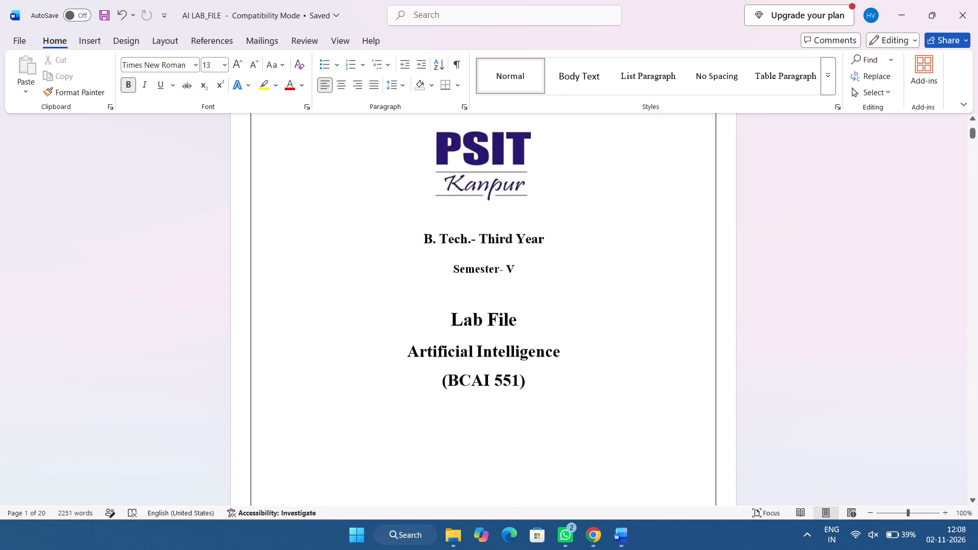
{"action": "scroll", "coordinate": [370, 232], "scroll_direction": "down", "scroll_amount": 1}
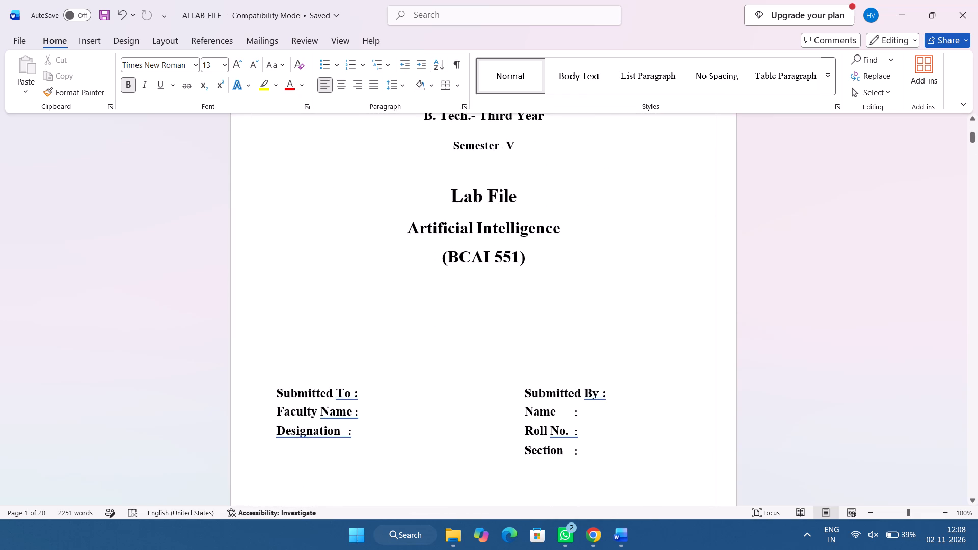
{"action": "left_click", "coordinate": [104, 15]}
{"action": "left_click", "coordinate": [962, 12]}
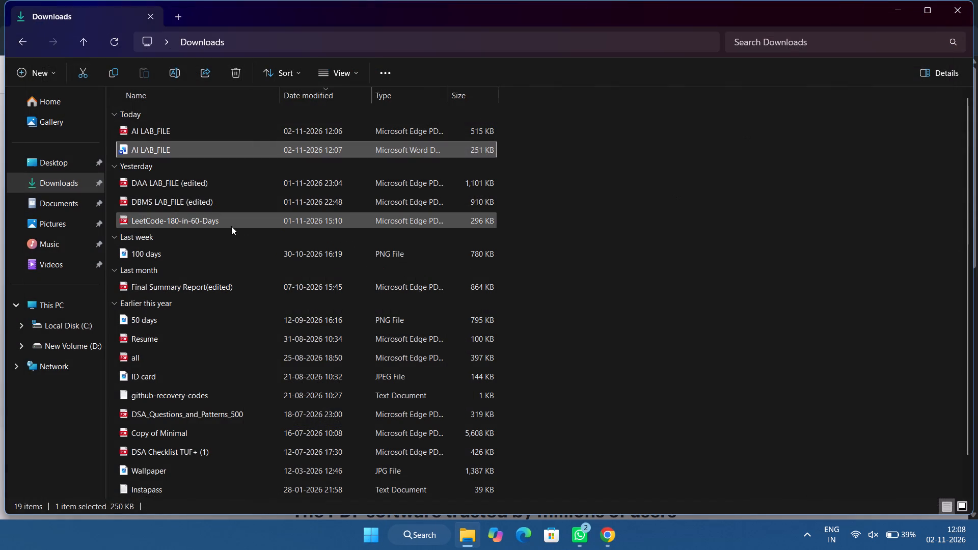
Open the DAA LAB_FILE (edited) PDF from Downloads, review it from the later labs back to the cover page, and close it.
{"action": "double_click", "coordinate": [189, 185]}
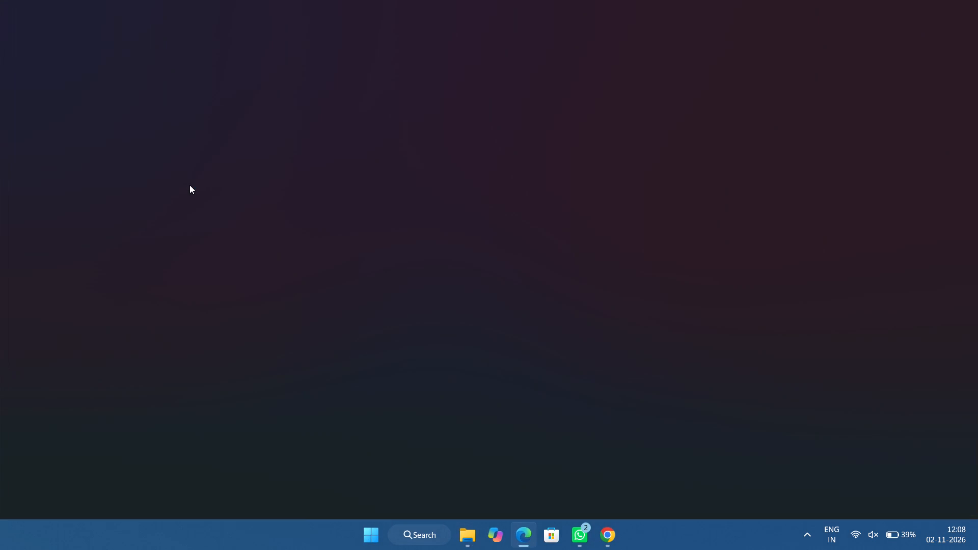
{"action": "scroll", "coordinate": [546, 362], "scroll_direction": "up", "scroll_amount": 8}
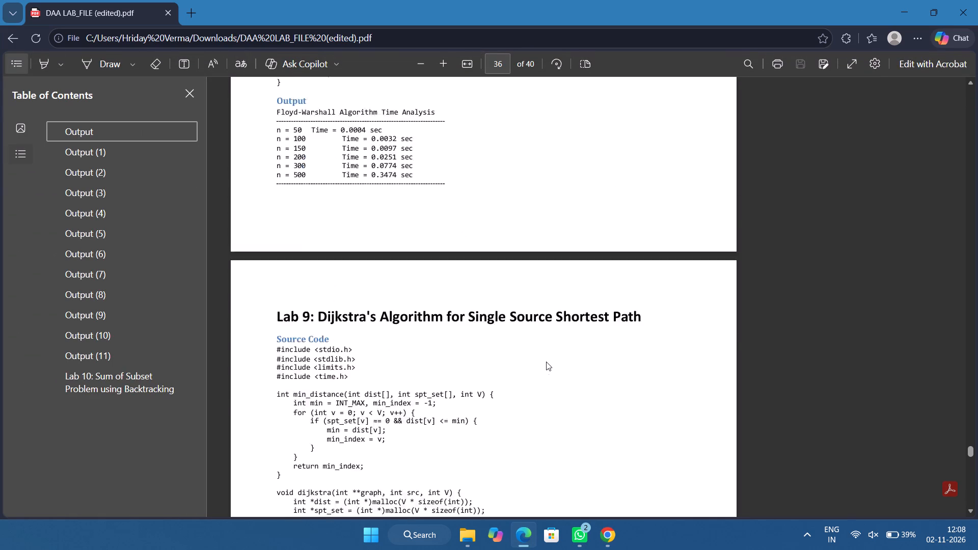
{"action": "scroll", "coordinate": [546, 362], "scroll_direction": "up", "scroll_amount": 1}
{"action": "left_click", "coordinate": [189, 94]}
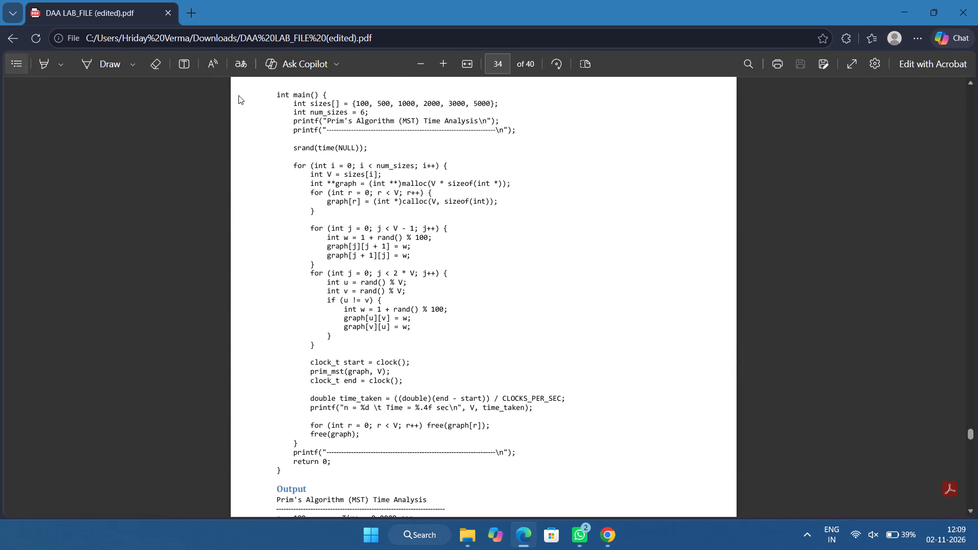
{"action": "scroll", "coordinate": [622, 145], "scroll_direction": "up", "scroll_amount": 14}
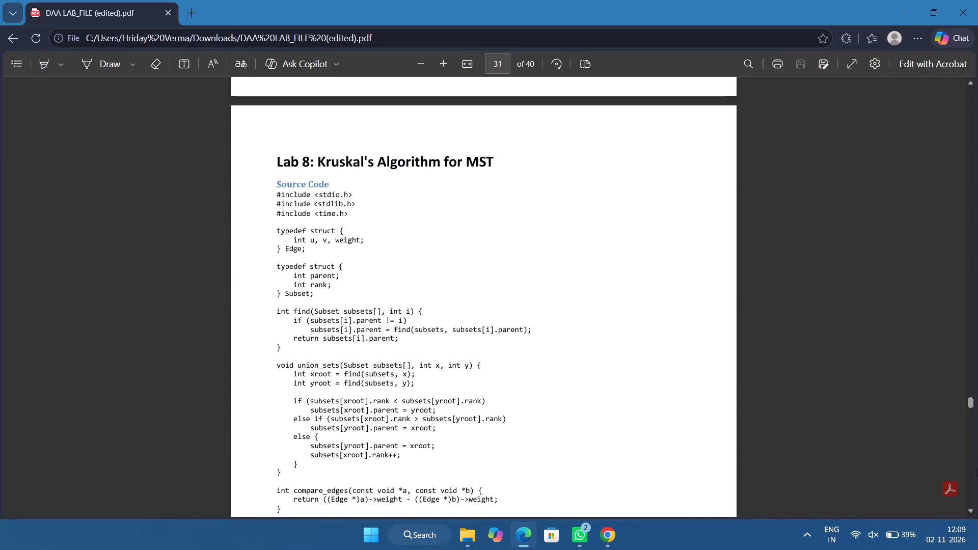
{"action": "left_click_drag", "start_coordinate": [967, 401], "coordinate": [940, 52]}
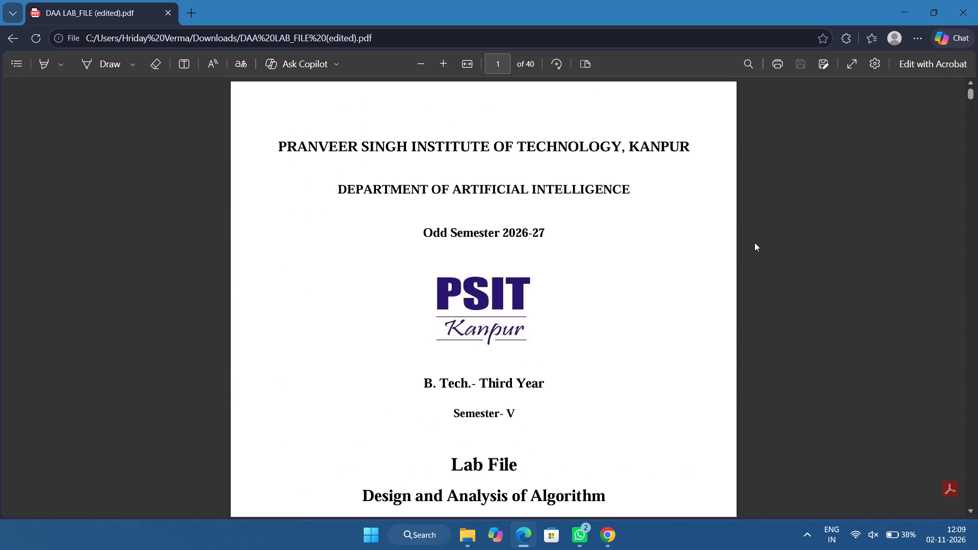
{"action": "scroll", "coordinate": [667, 384], "scroll_direction": "down", "scroll_amount": 4}
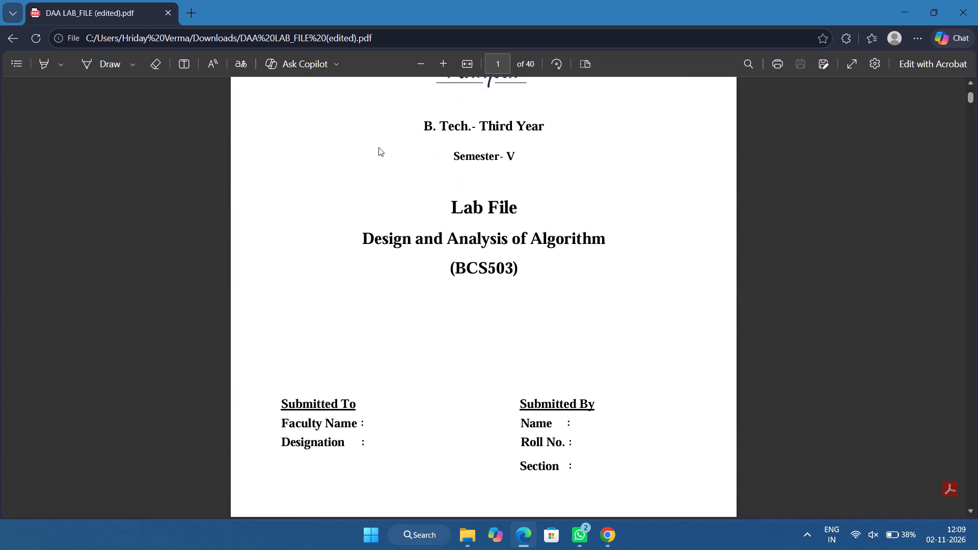
{"action": "left_click", "coordinate": [172, 8]}
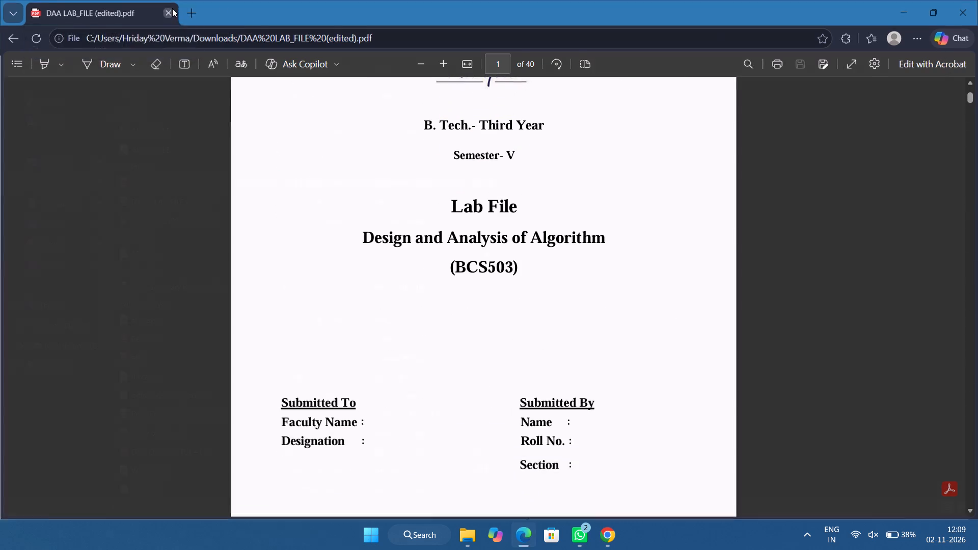
Open the DBMS LAB_FILE (edited) PDF from Downloads, examine its cover page's submission fields and table of contents, and close it.
{"action": "double_click", "coordinate": [185, 194]}
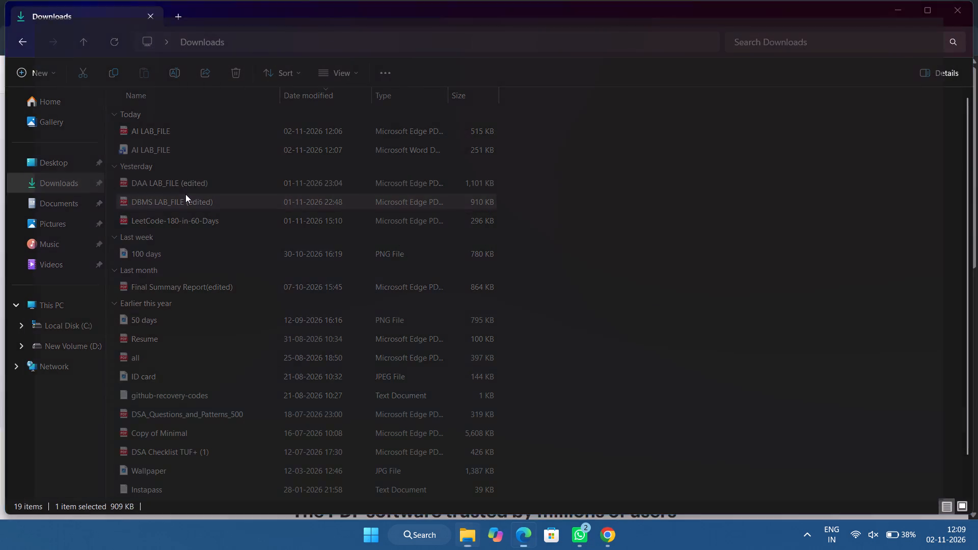
{"action": "scroll", "coordinate": [555, 343], "scroll_direction": "down", "scroll_amount": 4}
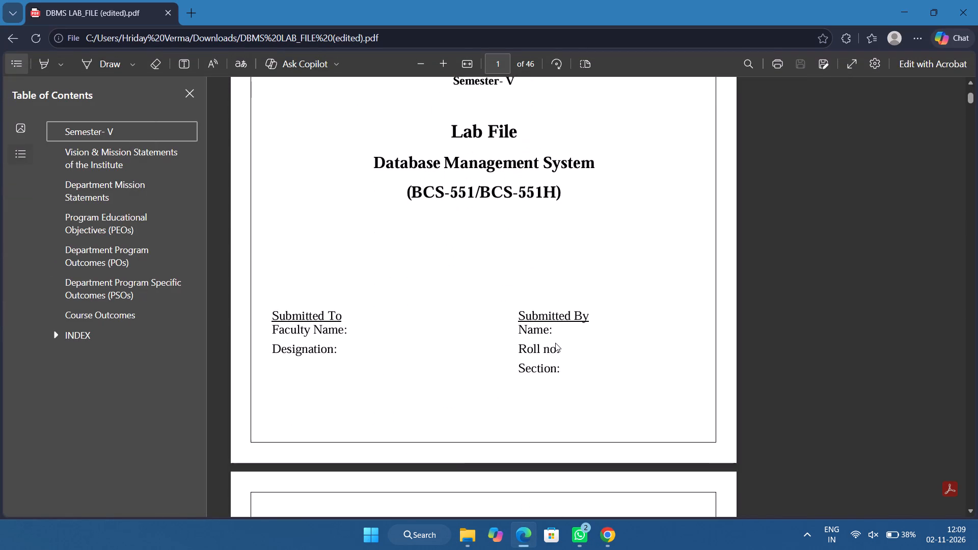
{"action": "scroll", "coordinate": [555, 343], "scroll_direction": "down", "scroll_amount": 1}
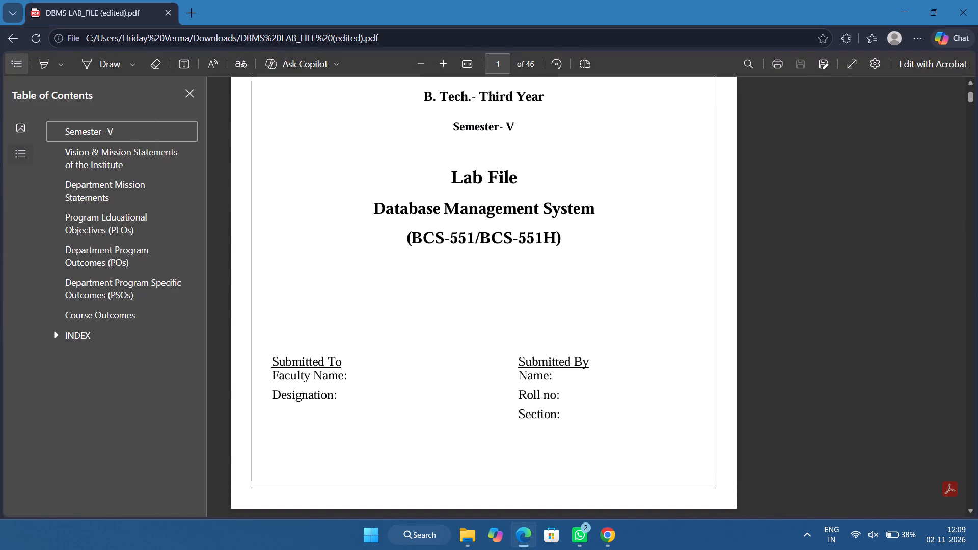
{"action": "scroll", "coordinate": [528, 205], "scroll_direction": "down", "scroll_amount": 3}
{"action": "scroll", "coordinate": [528, 205], "scroll_direction": "up", "scroll_amount": 2}
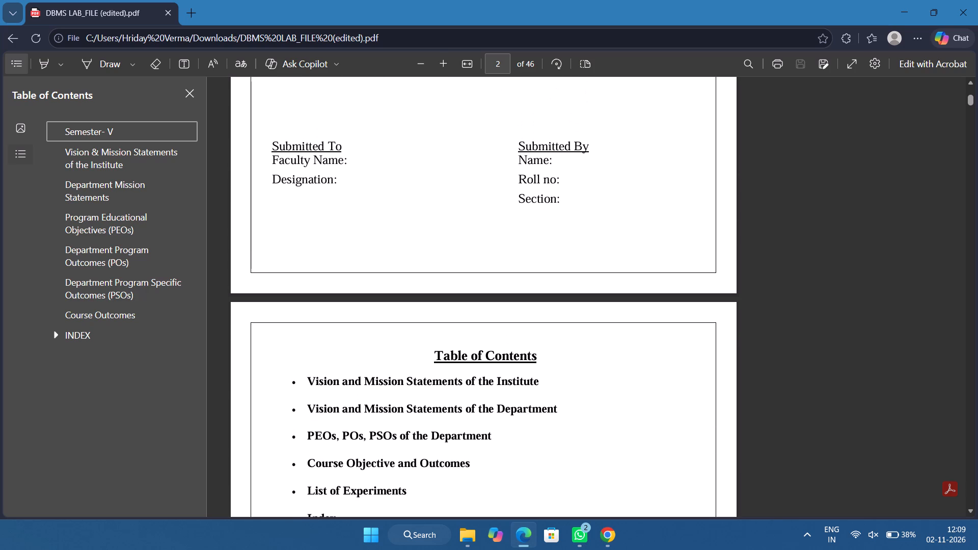
{"action": "scroll", "coordinate": [528, 205], "scroll_direction": "up", "scroll_amount": 2}
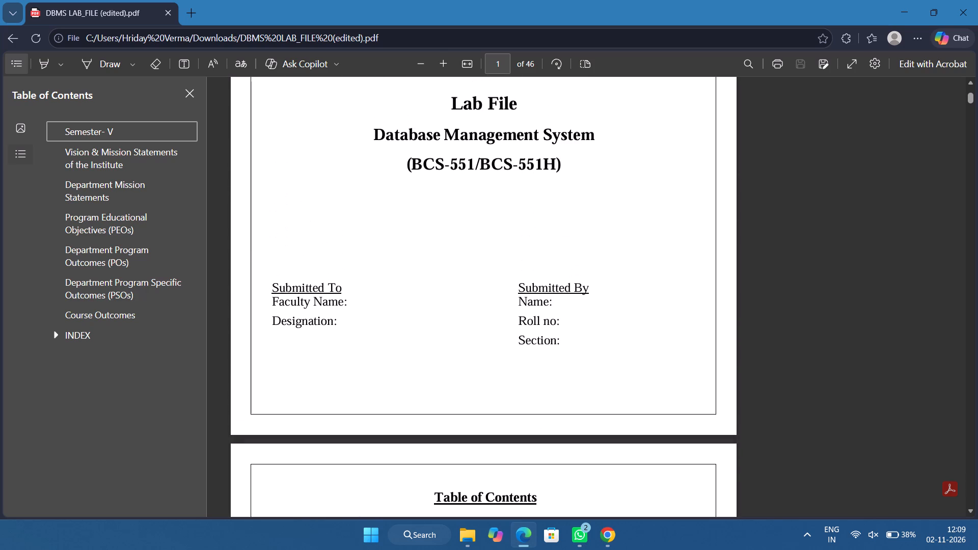
{"action": "scroll", "coordinate": [528, 205], "scroll_direction": "up", "scroll_amount": 3}
{"action": "scroll", "coordinate": [528, 205], "scroll_direction": "down", "scroll_amount": 1}
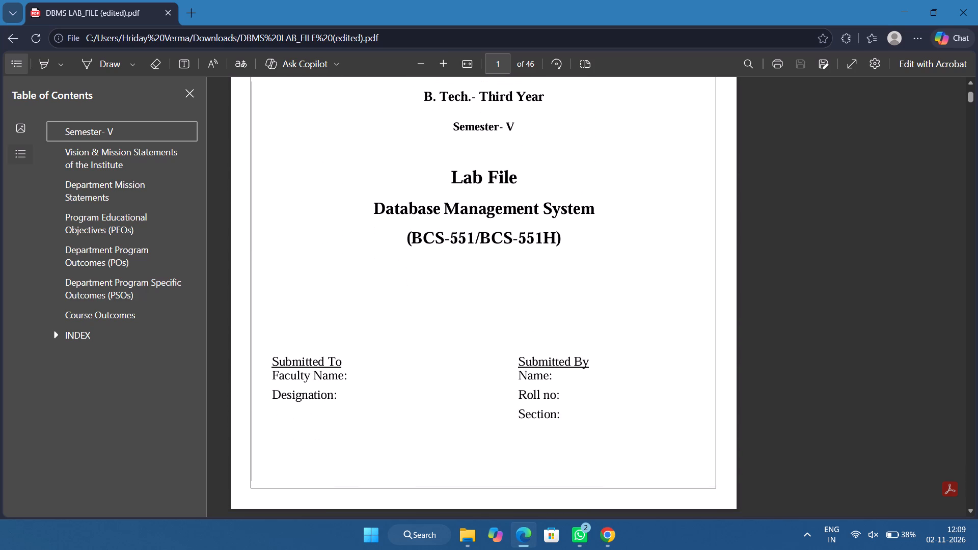
{"action": "scroll", "coordinate": [528, 205], "scroll_direction": "down", "scroll_amount": 1}
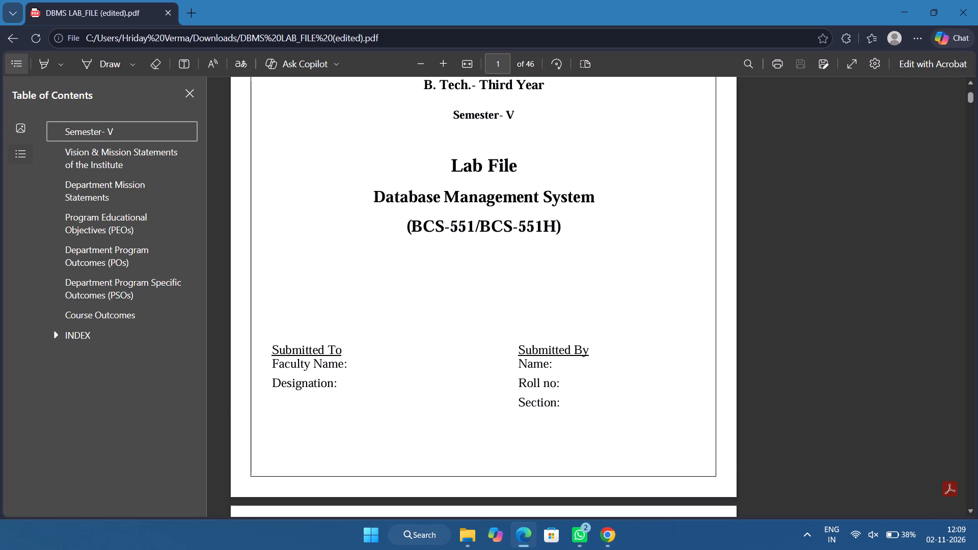
{"action": "scroll", "coordinate": [528, 205], "scroll_direction": "down", "scroll_amount": 2}
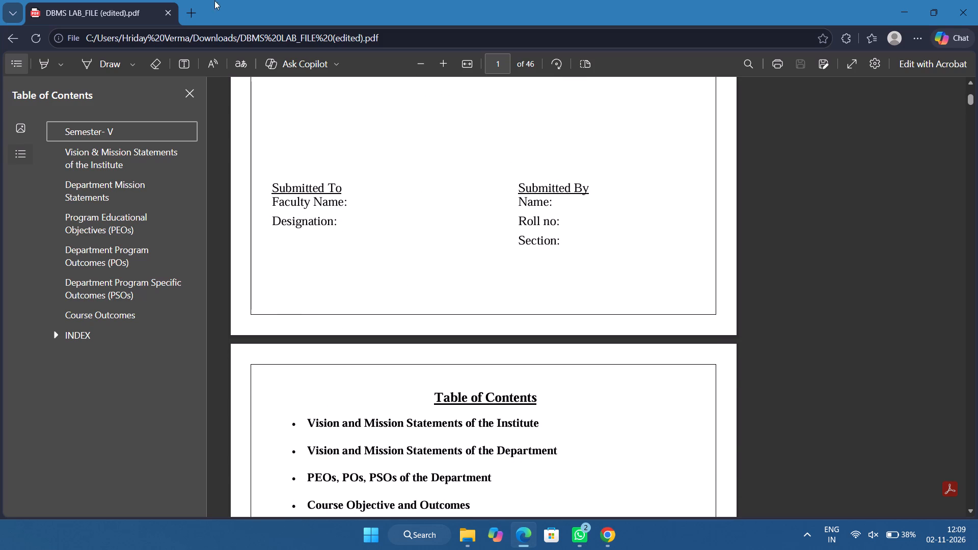
{"action": "left_click", "coordinate": [169, 14]}
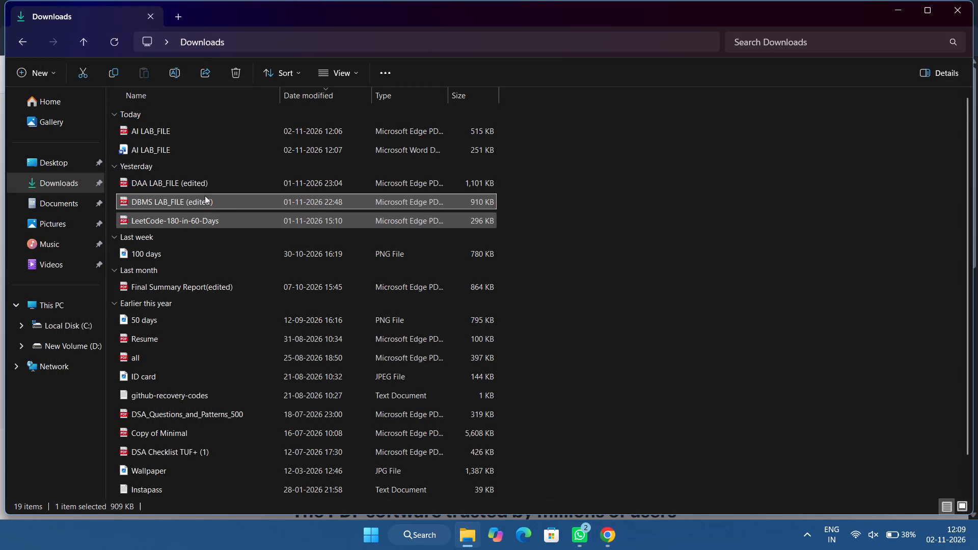
Compare the cover pages and submission details of the DAA LAB_FILE (edited) and AI LAB_FILE PDFs, closing each after viewing.
{"action": "double_click", "coordinate": [194, 186]}
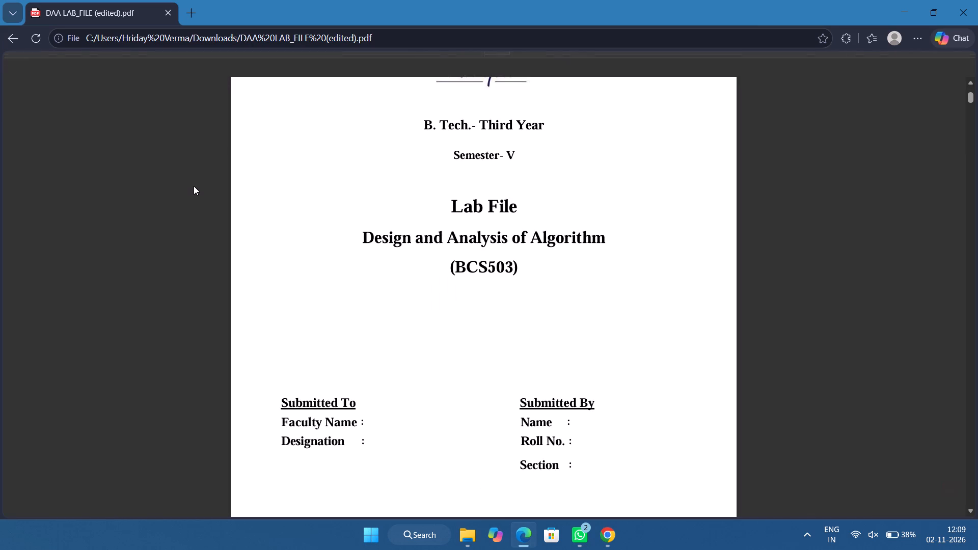
{"action": "scroll", "coordinate": [413, 343], "scroll_direction": "down", "scroll_amount": 2}
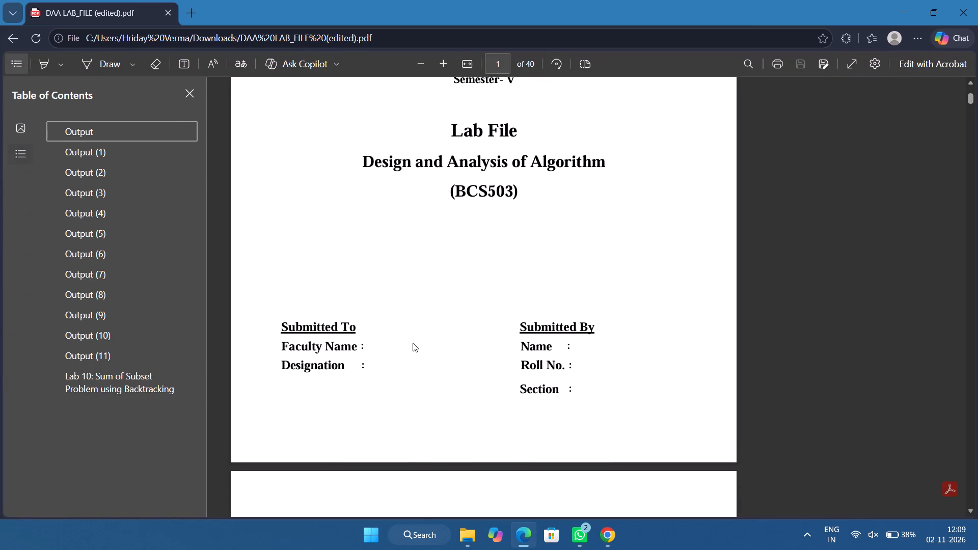
{"action": "scroll", "coordinate": [413, 343], "scroll_direction": "down", "scroll_amount": 1}
{"action": "scroll", "coordinate": [413, 343], "scroll_direction": "up", "scroll_amount": 2}
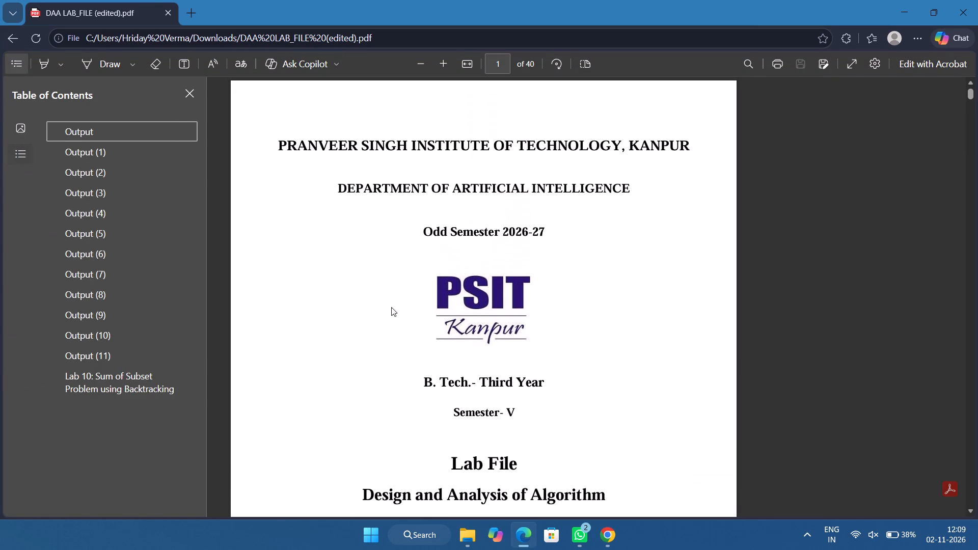
{"action": "left_click", "coordinate": [167, 9]}
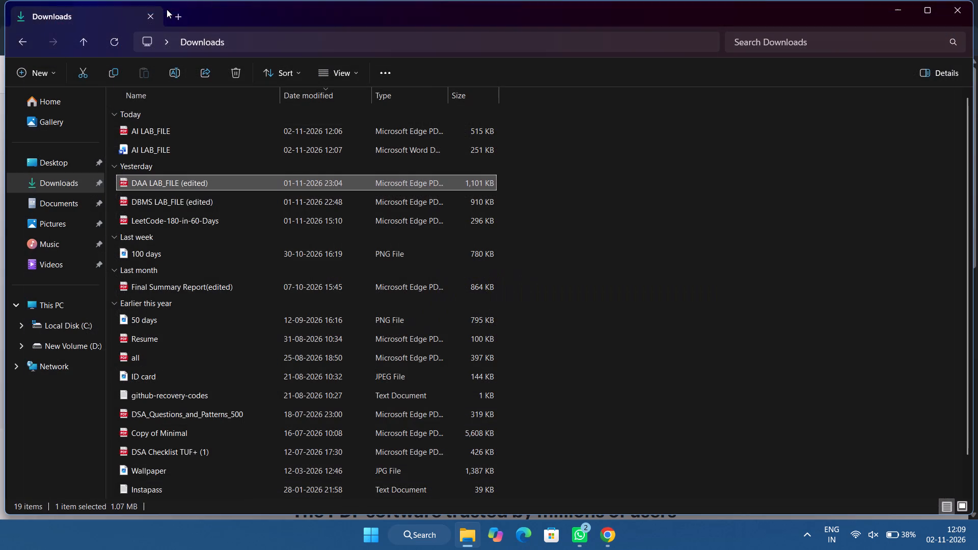
{"action": "double_click", "coordinate": [165, 132]}
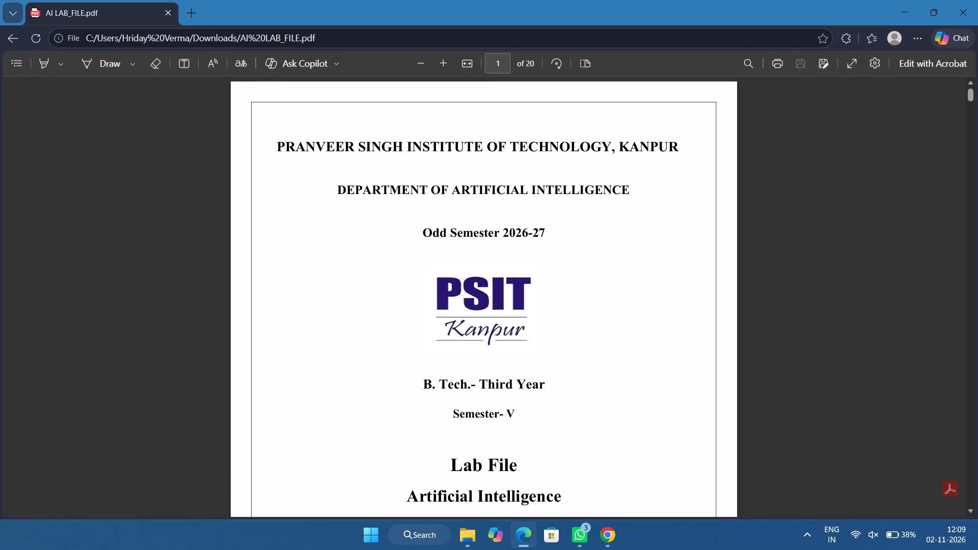
{"action": "scroll", "coordinate": [299, 328], "scroll_direction": "down", "scroll_amount": 4}
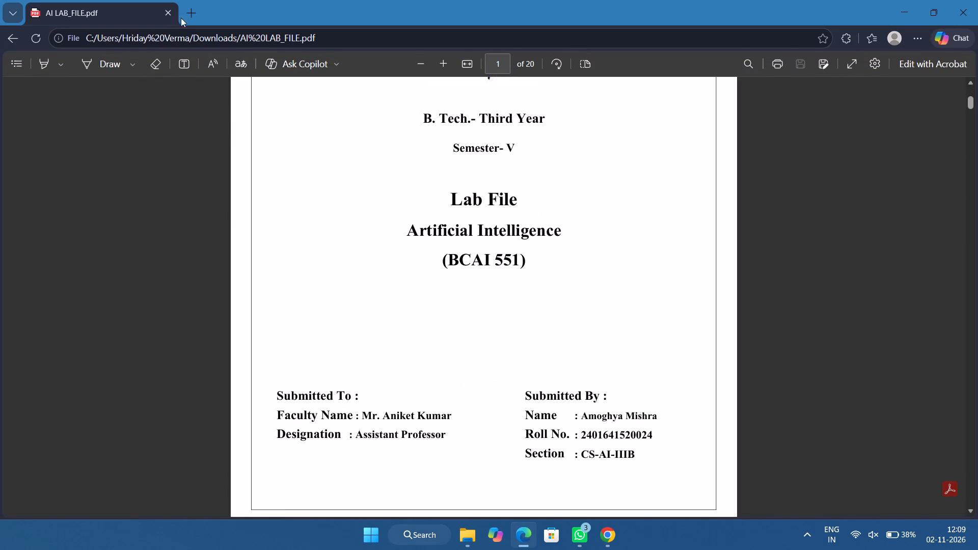
{"action": "left_click", "coordinate": [171, 9]}
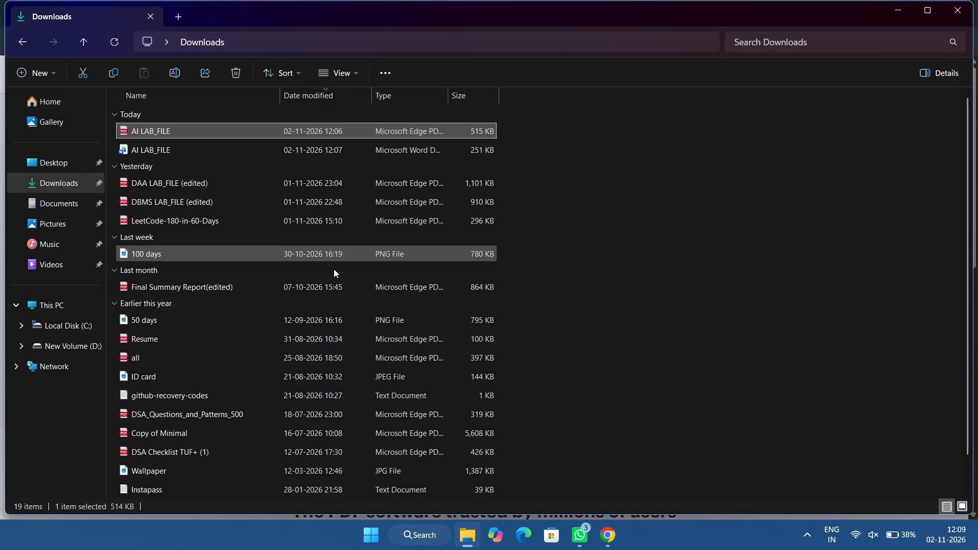
{"action": "double_click", "coordinate": [215, 190]}
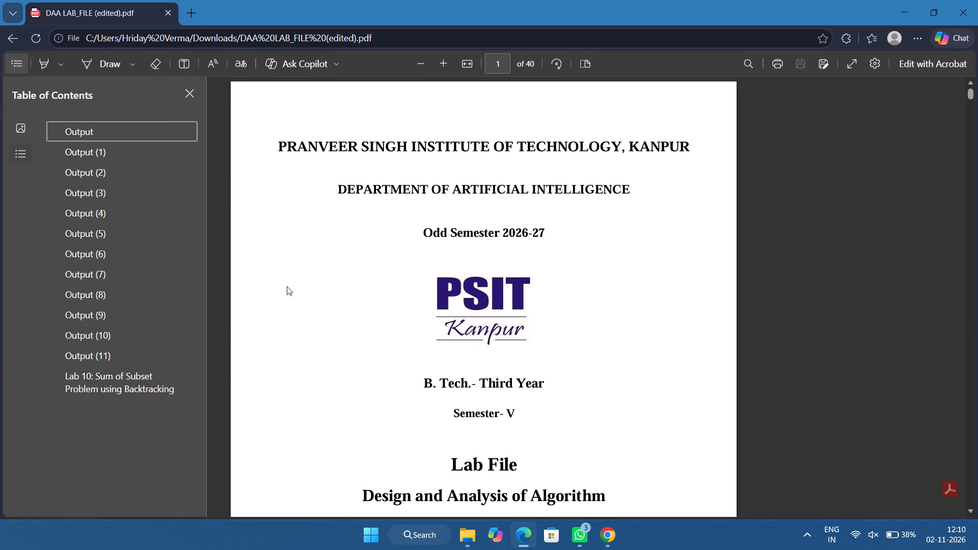
{"action": "scroll", "coordinate": [301, 305], "scroll_direction": "down", "scroll_amount": 3}
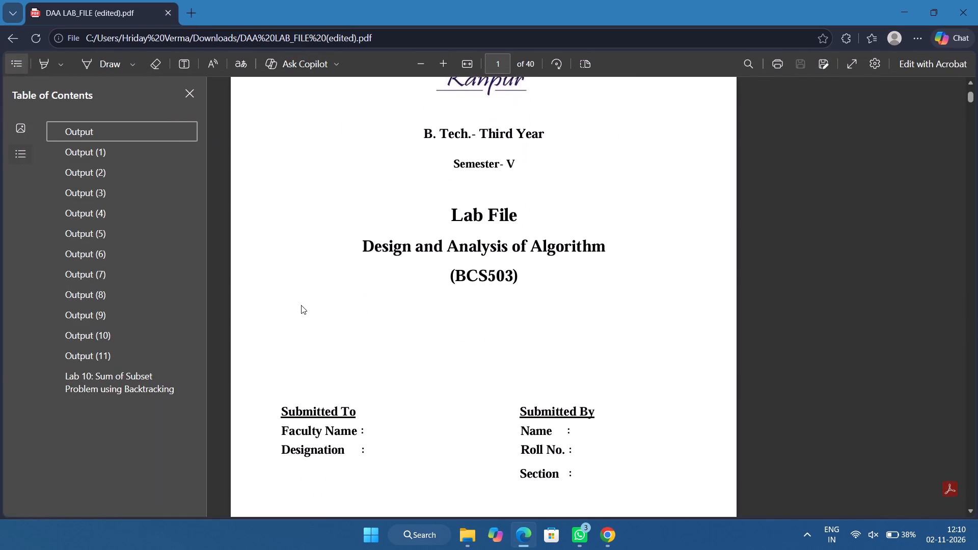
{"action": "left_click", "coordinate": [170, 11]}
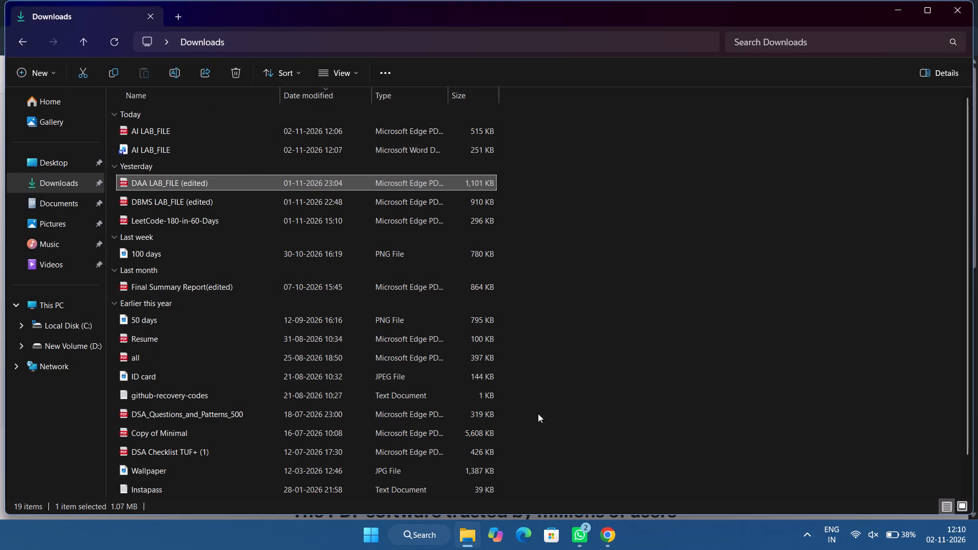
Switch to Chrome and convert the AI LAB_FILE Word document from Downloads to PDF with iLovePDF's Word to PDF converter.
{"action": "left_click", "coordinate": [606, 544]}
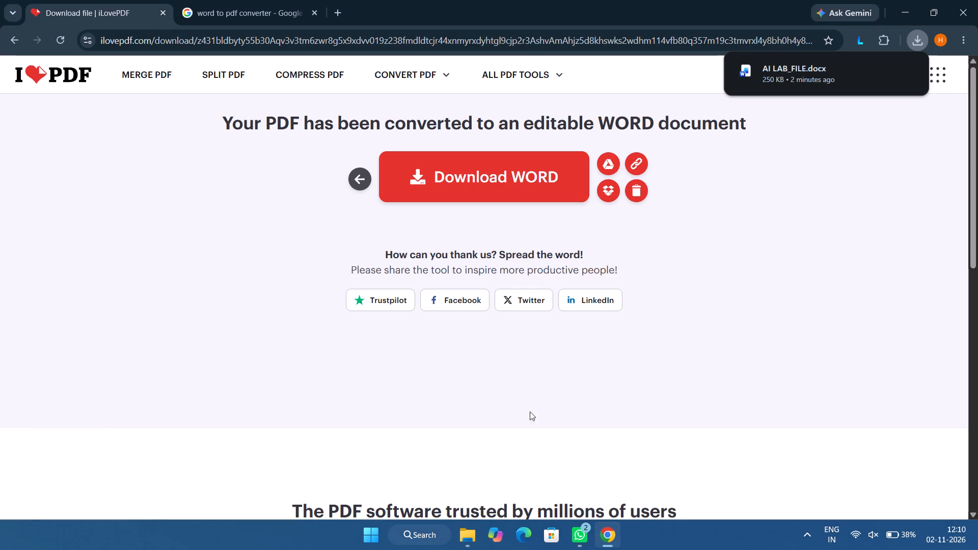
{"action": "left_click", "coordinate": [246, 1]}
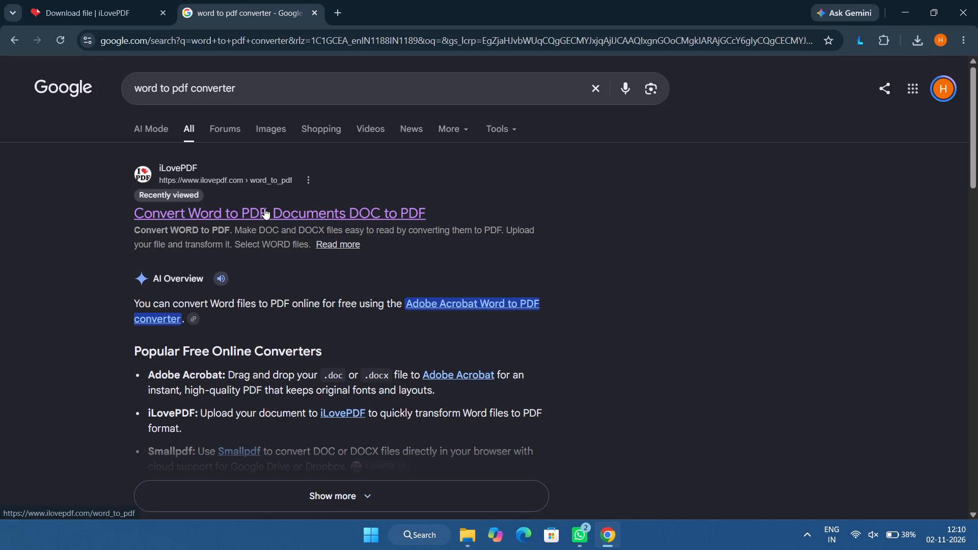
{"action": "left_click", "coordinate": [264, 208]}
{"action": "left_click", "coordinate": [478, 209]}
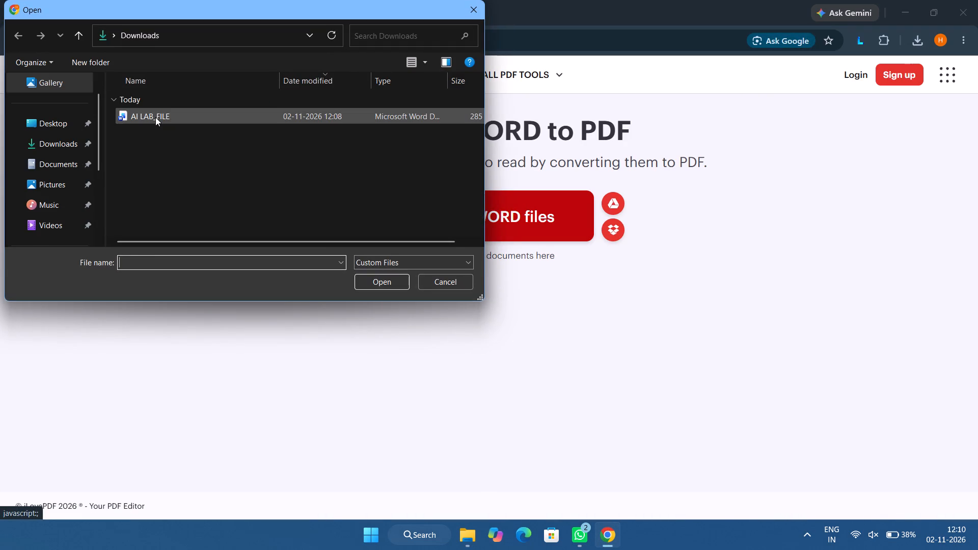
{"action": "left_click", "coordinate": [155, 117]}
{"action": "left_click", "coordinate": [384, 285]}
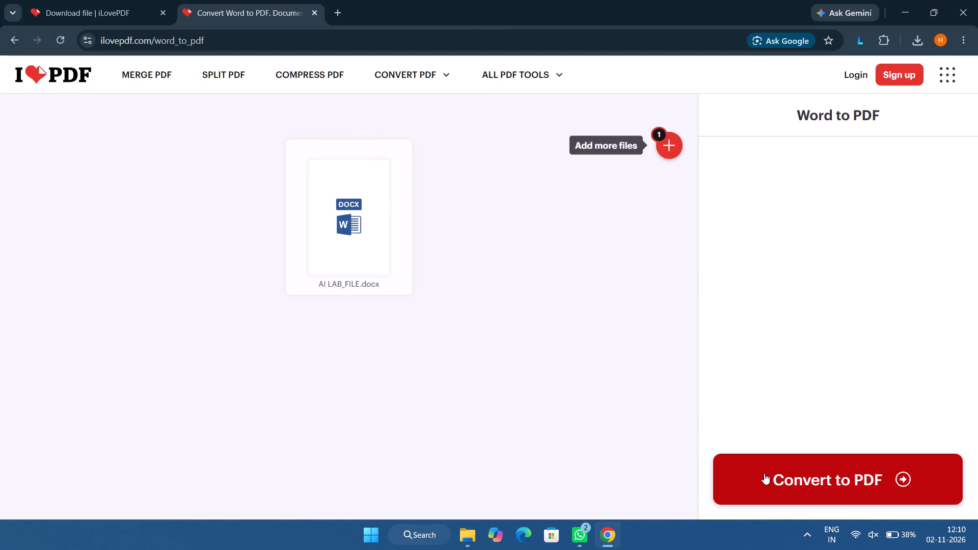
{"action": "left_click", "coordinate": [764, 473]}
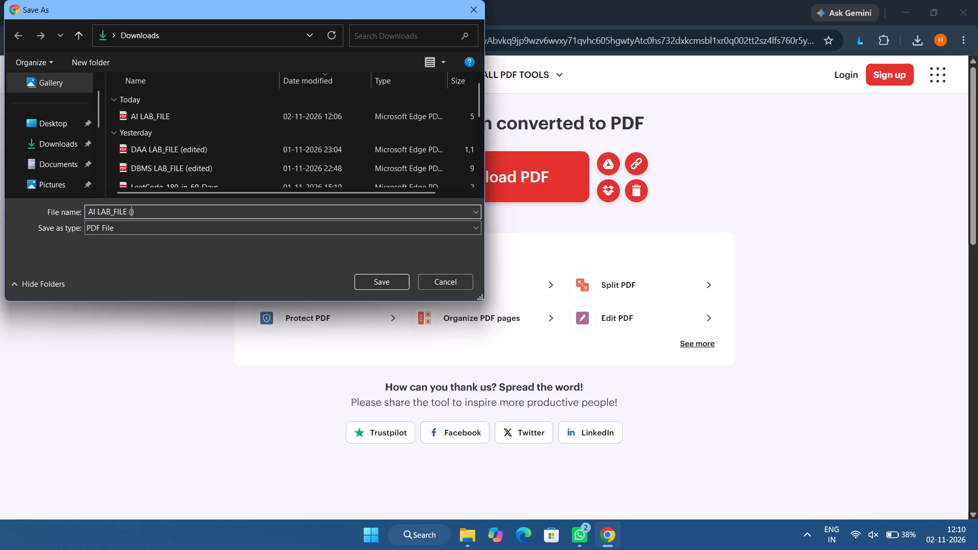
{"action": "type", "text": "edited"}
{"action": "key", "text": "Right"}
{"action": "left_click", "coordinate": [375, 280]}
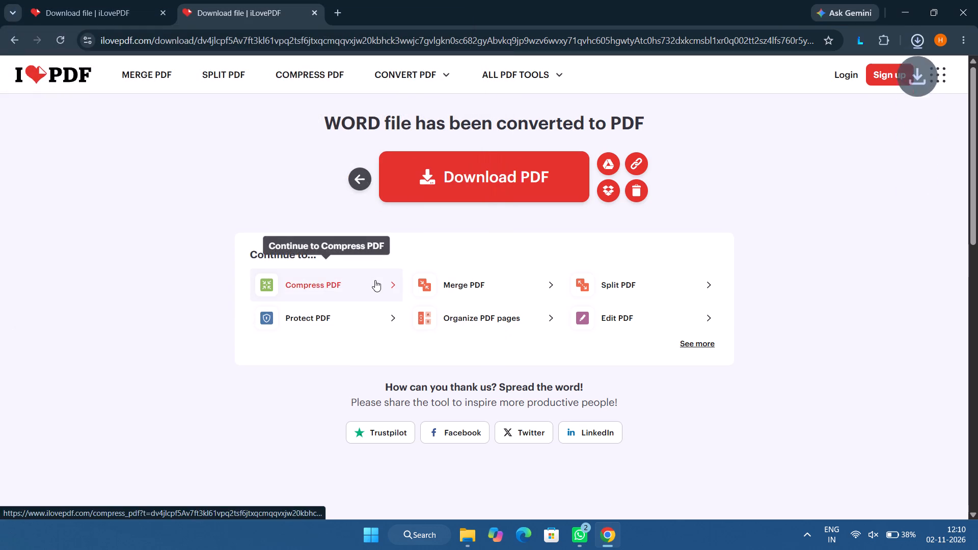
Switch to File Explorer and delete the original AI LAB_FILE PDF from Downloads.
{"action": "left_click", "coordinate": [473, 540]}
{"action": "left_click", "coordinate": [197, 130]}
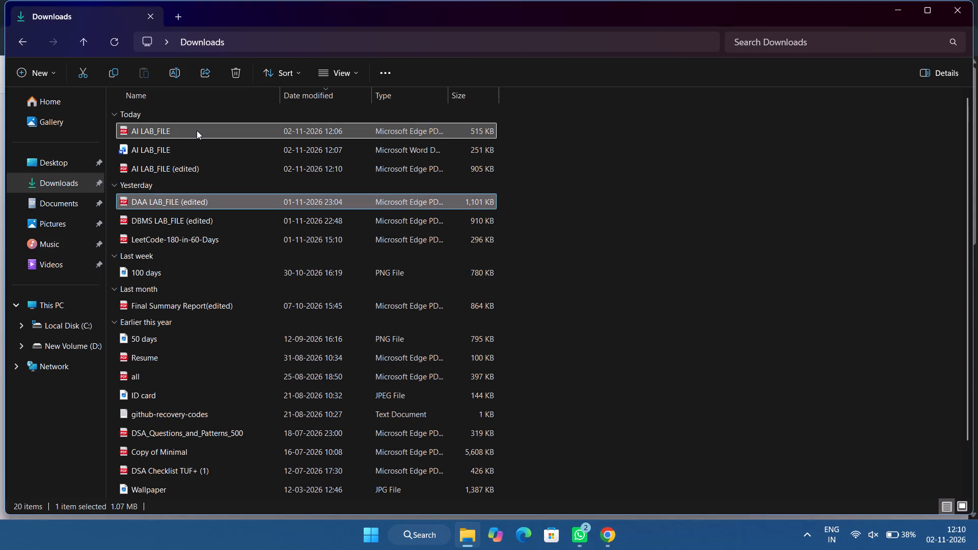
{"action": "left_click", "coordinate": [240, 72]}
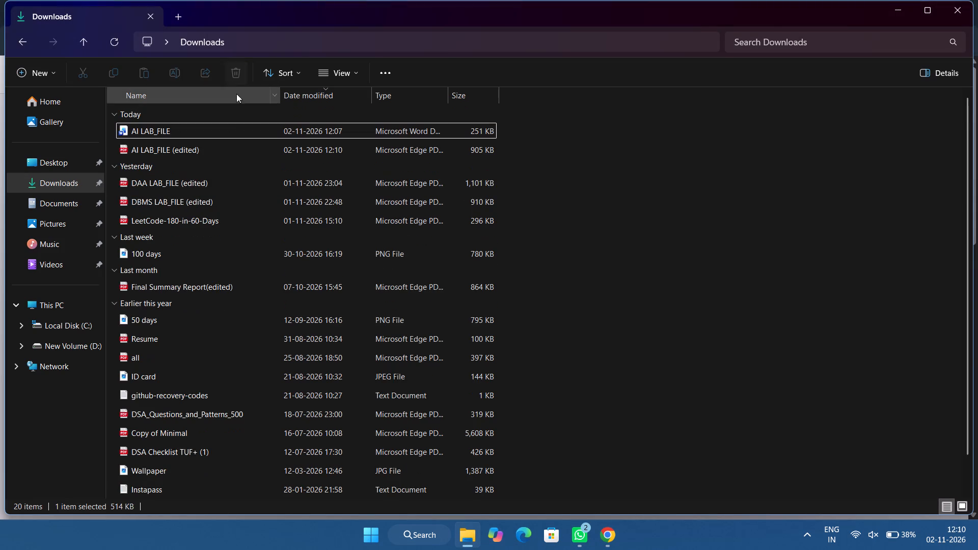
Open the AI LAB_FILE (edited) PDF from Downloads and examine its pages from the cover through the Course Outcomes tables.
{"action": "double_click", "coordinate": [190, 152]}
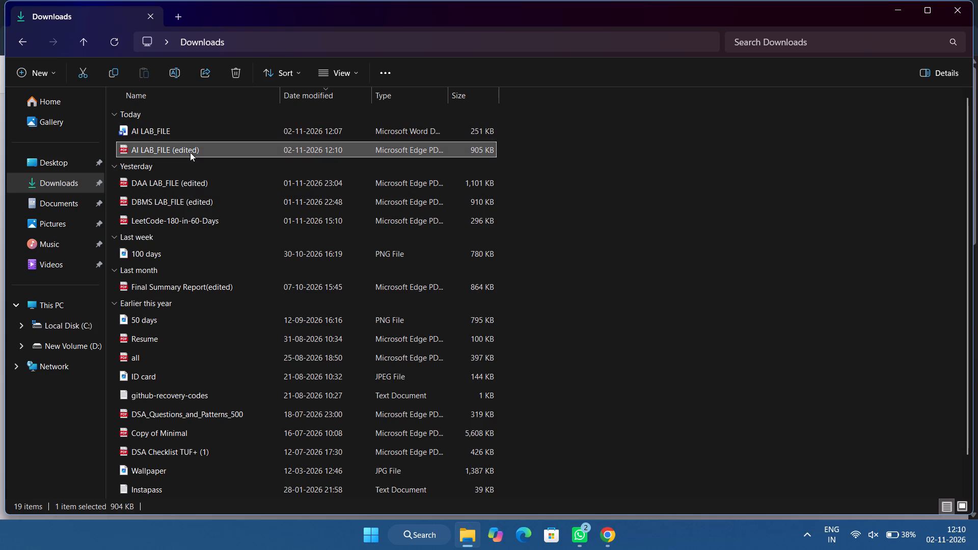
{"action": "scroll", "coordinate": [445, 314], "scroll_direction": "down", "scroll_amount": 1}
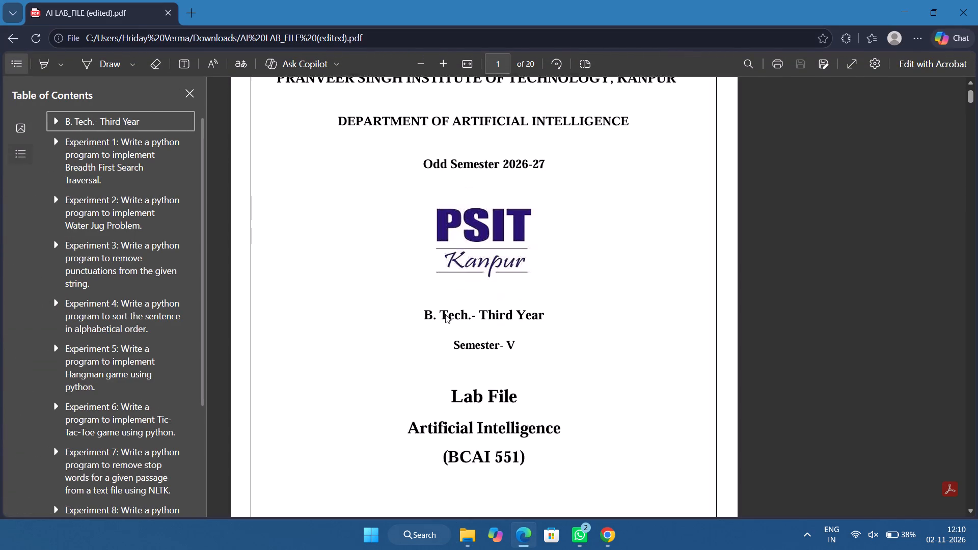
{"action": "scroll", "coordinate": [445, 314], "scroll_direction": "down", "scroll_amount": 2}
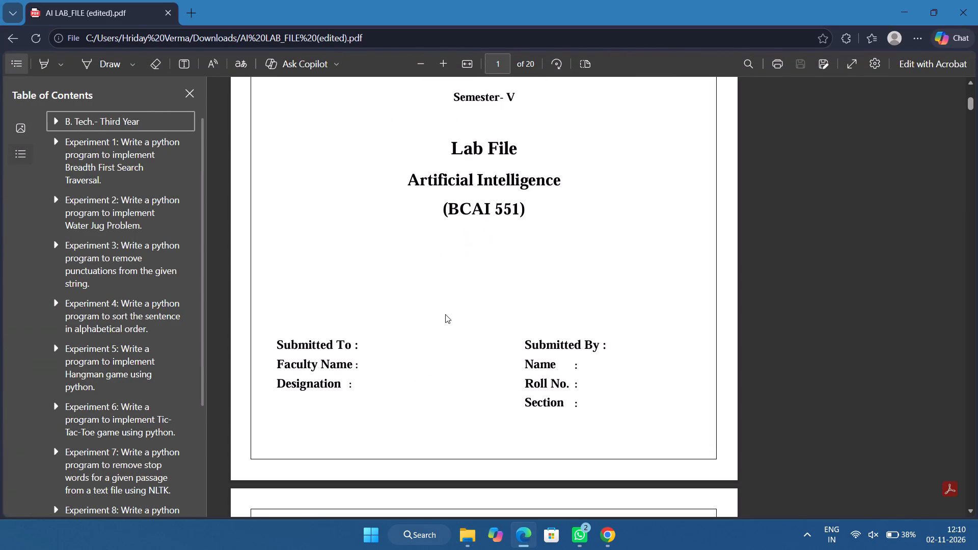
{"action": "scroll", "coordinate": [445, 314], "scroll_direction": "down", "scroll_amount": 2}
{"action": "scroll", "coordinate": [445, 314], "scroll_direction": "up", "scroll_amount": 3}
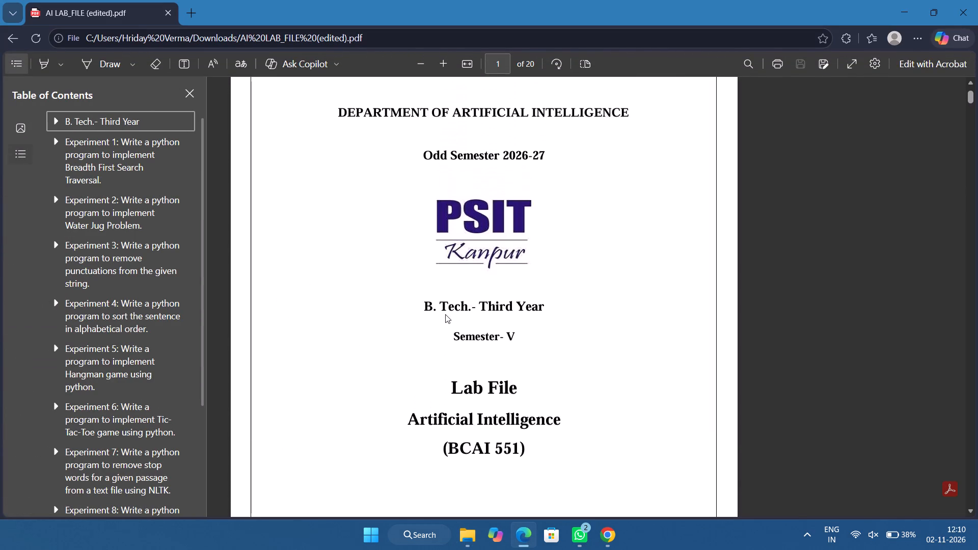
{"action": "scroll", "coordinate": [445, 314], "scroll_direction": "up", "scroll_amount": 1}
{"action": "scroll", "coordinate": [445, 314], "scroll_direction": "down", "scroll_amount": 2}
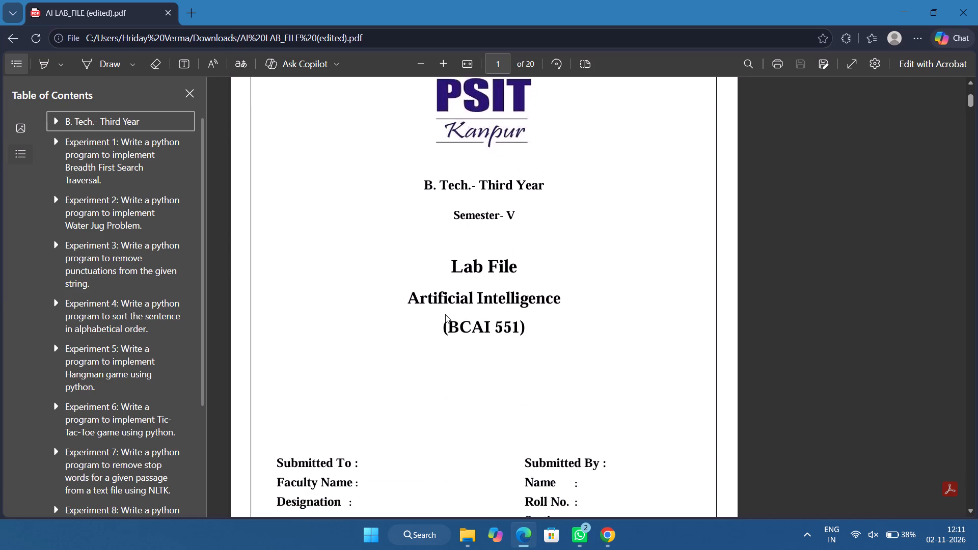
{"action": "scroll", "coordinate": [445, 314], "scroll_direction": "down", "scroll_amount": 4}
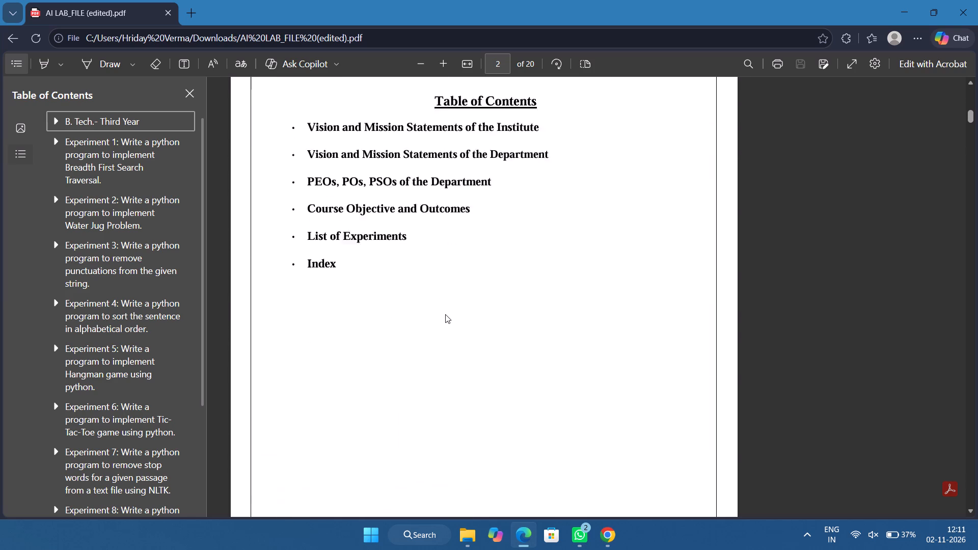
{"action": "scroll", "coordinate": [445, 314], "scroll_direction": "down", "scroll_amount": 7}
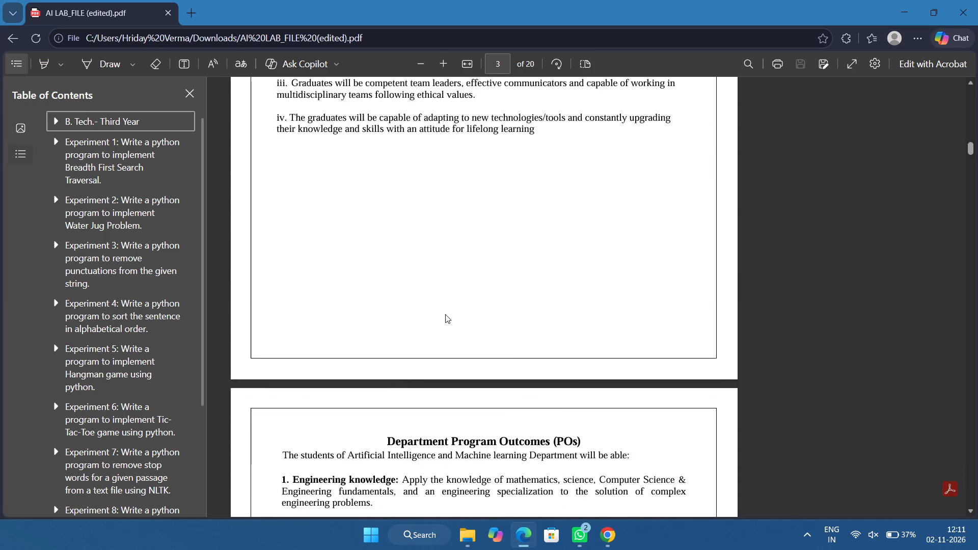
{"action": "scroll", "coordinate": [445, 314], "scroll_direction": "down", "scroll_amount": 4}
{"action": "scroll", "coordinate": [445, 314], "scroll_direction": "up", "scroll_amount": 1}
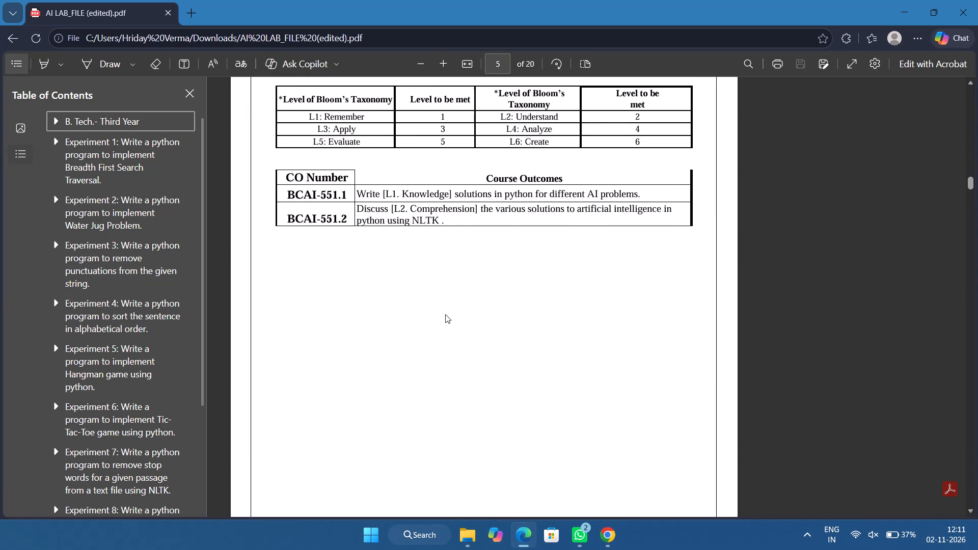
{"action": "scroll", "coordinate": [445, 314], "scroll_direction": "up", "scroll_amount": 2}
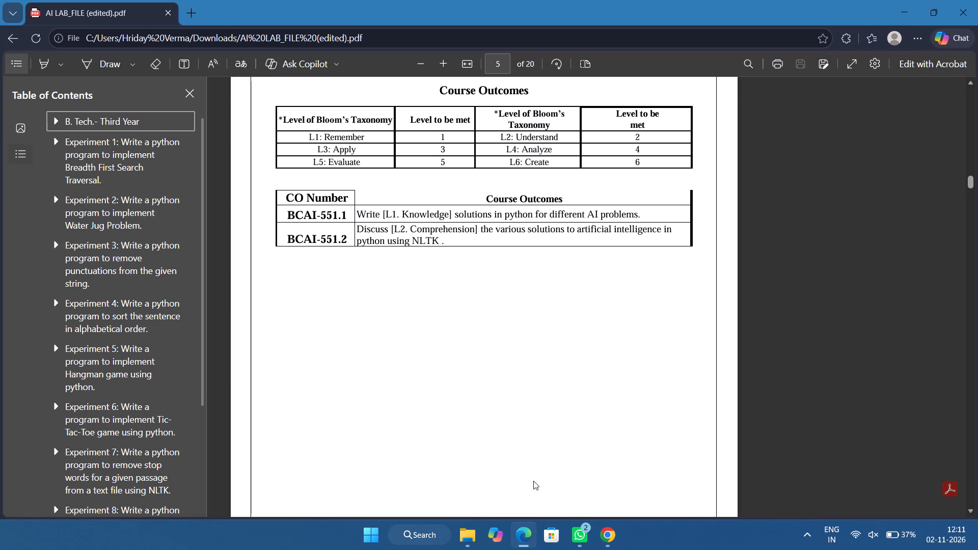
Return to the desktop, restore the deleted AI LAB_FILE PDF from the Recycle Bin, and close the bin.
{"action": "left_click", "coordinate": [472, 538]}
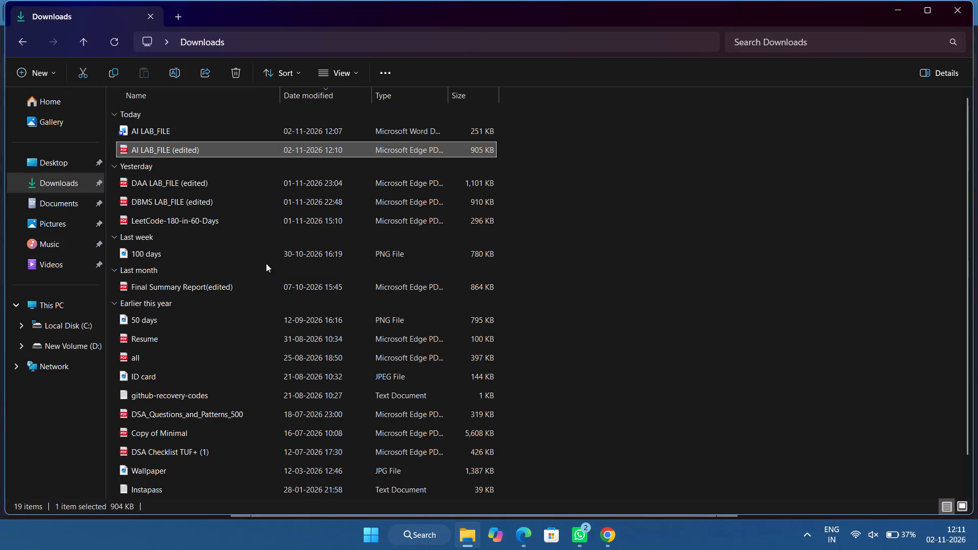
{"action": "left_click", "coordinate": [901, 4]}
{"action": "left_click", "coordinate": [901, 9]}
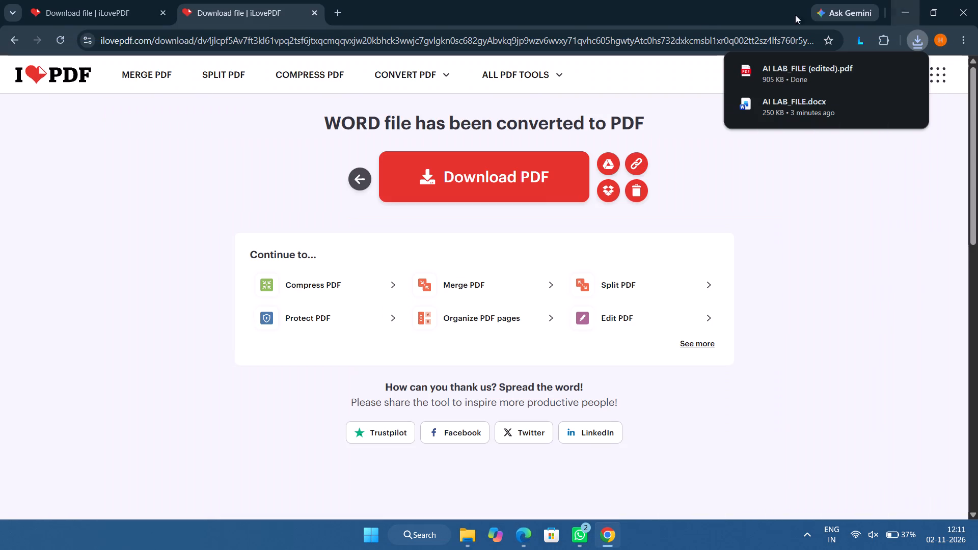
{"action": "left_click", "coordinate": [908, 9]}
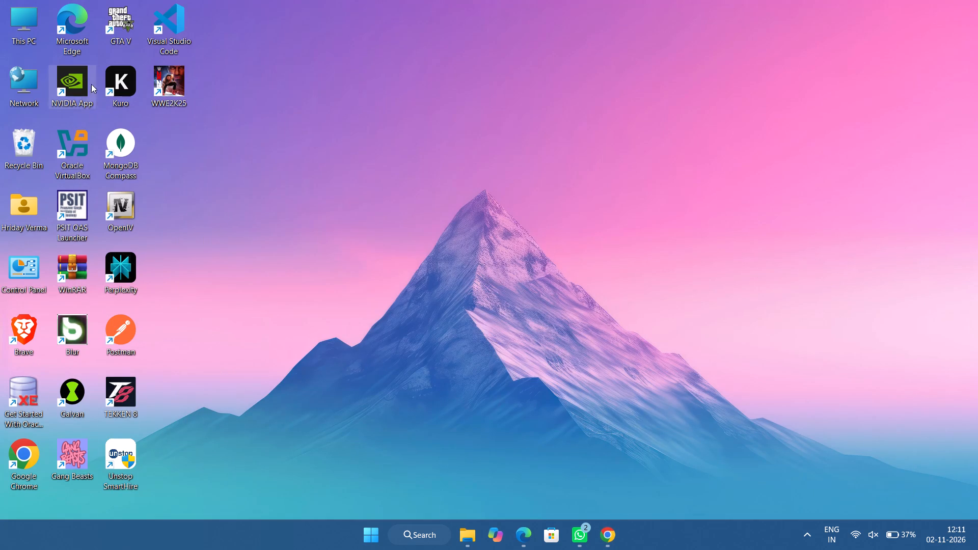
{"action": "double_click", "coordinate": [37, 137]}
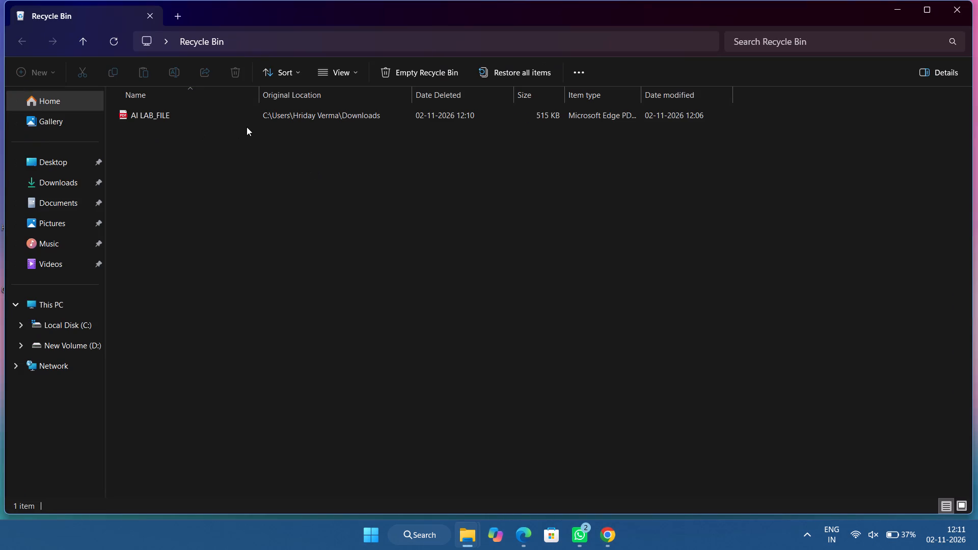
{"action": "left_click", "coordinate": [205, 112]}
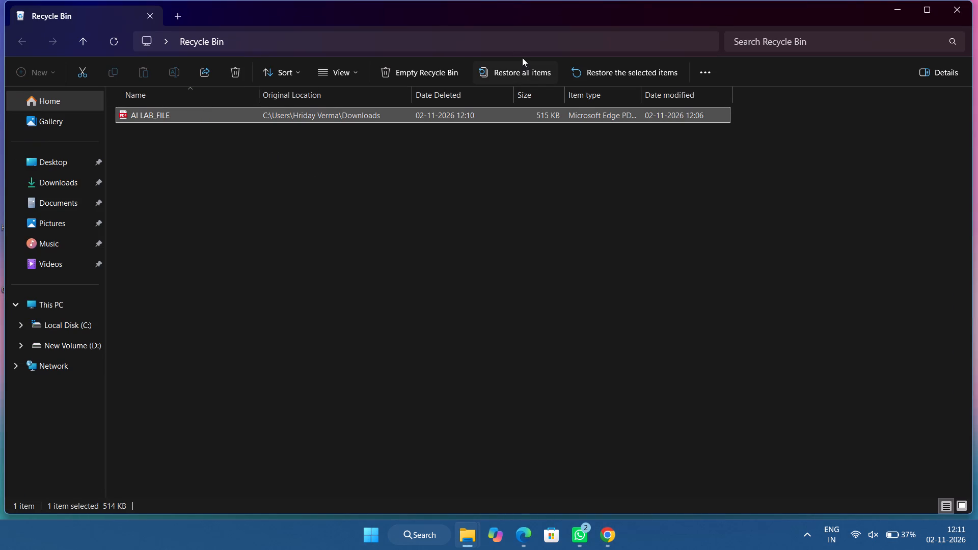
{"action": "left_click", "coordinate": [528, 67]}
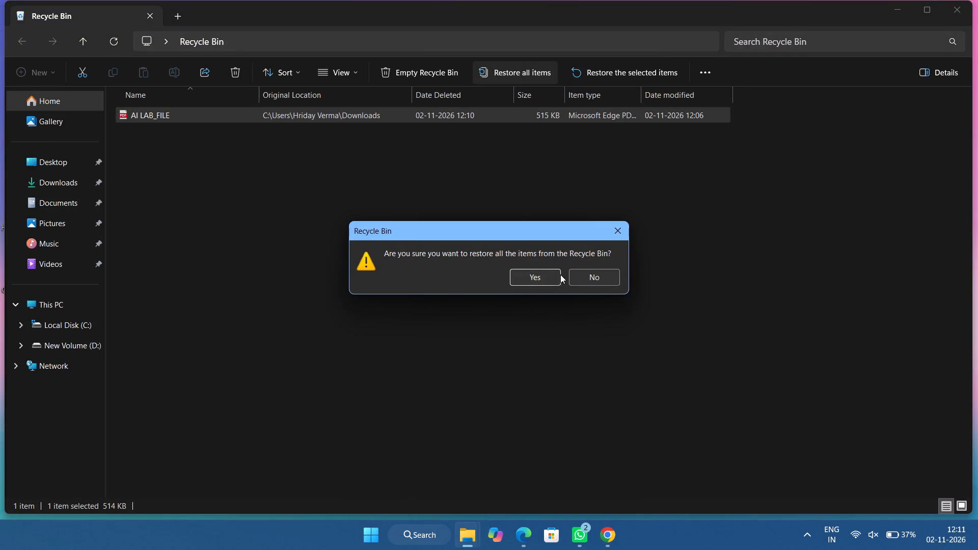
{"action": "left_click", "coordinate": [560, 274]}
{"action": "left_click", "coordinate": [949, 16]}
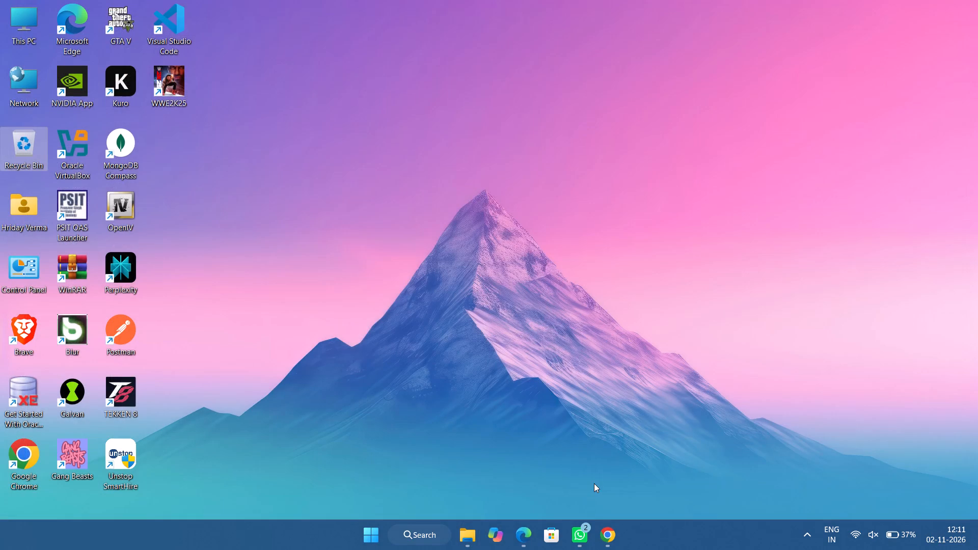
Open the original AI LAB_FILE PDF from Downloads and examine its index, Program Specific Outcomes and Course Outcomes tables for comparison.
{"action": "left_click", "coordinate": [473, 532]}
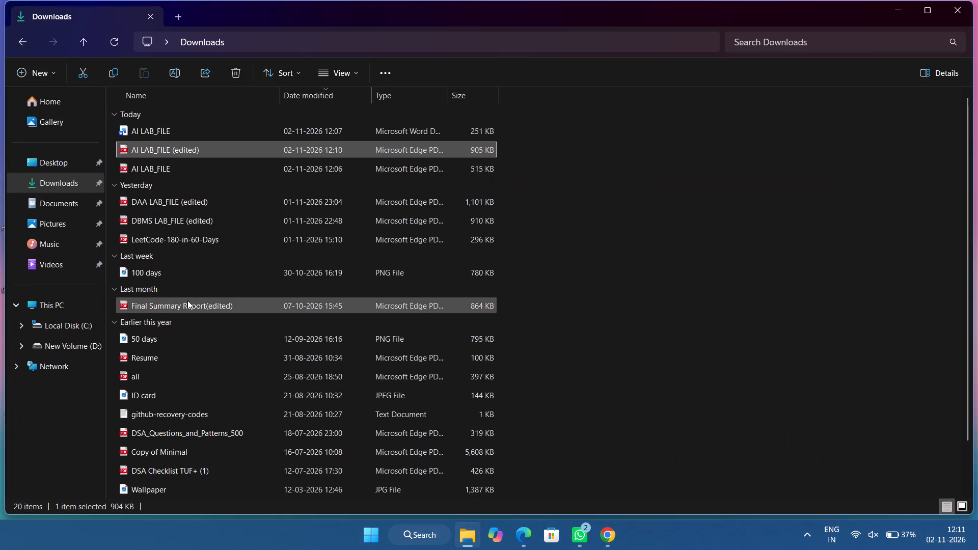
{"action": "double_click", "coordinate": [158, 171]}
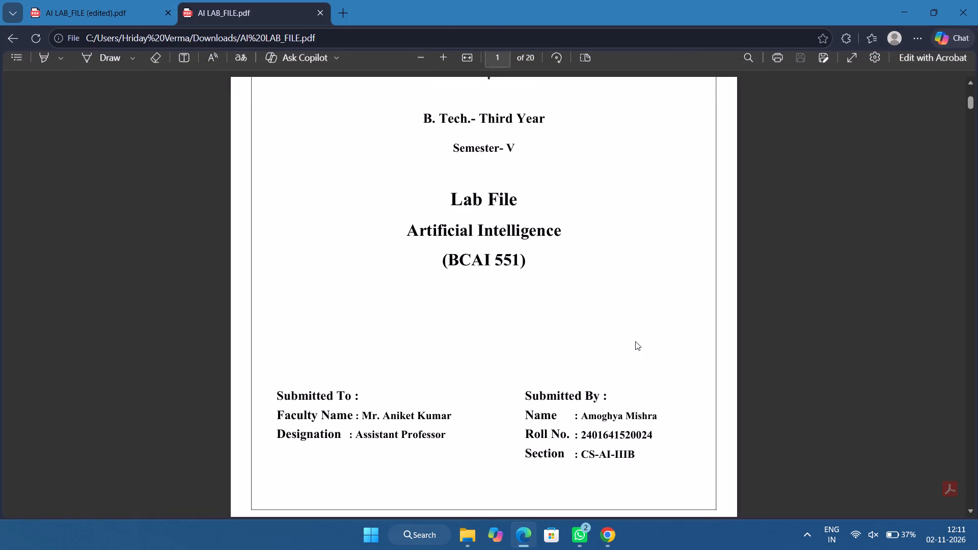
{"action": "scroll", "coordinate": [635, 341], "scroll_direction": "down", "scroll_amount": 10}
{"action": "scroll", "coordinate": [635, 341], "scroll_direction": "up", "scroll_amount": 1}
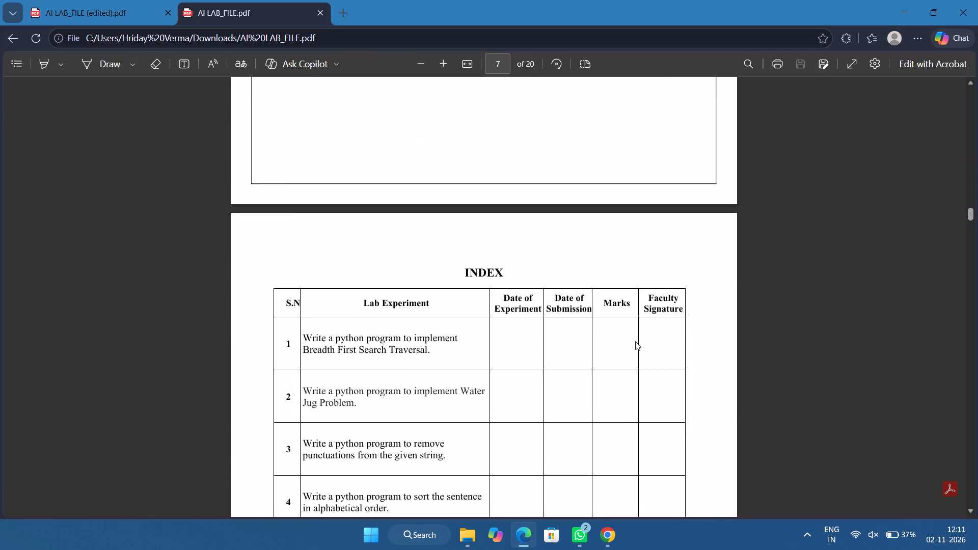
{"action": "scroll", "coordinate": [635, 341], "scroll_direction": "up", "scroll_amount": 3}
{"action": "scroll", "coordinate": [635, 341], "scroll_direction": "down", "scroll_amount": 5}
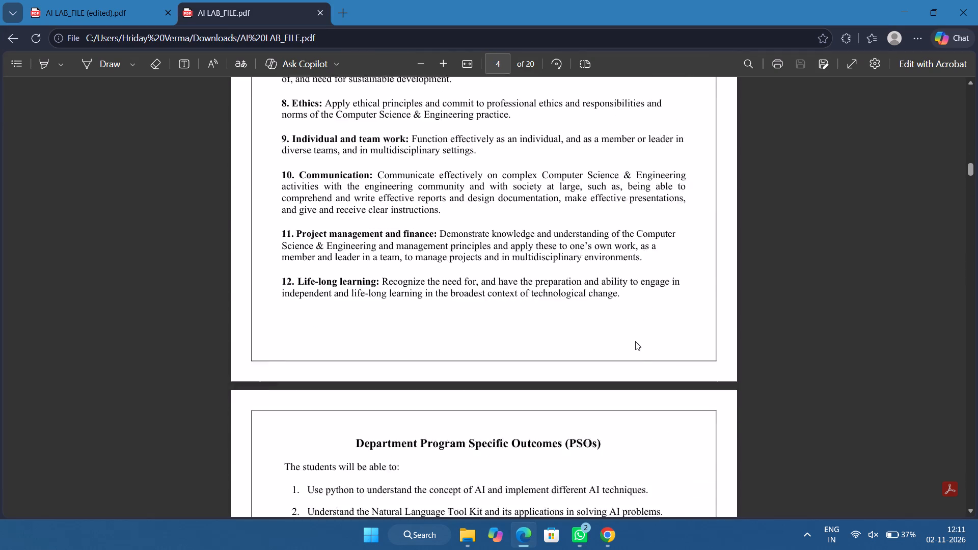
{"action": "scroll", "coordinate": [635, 341], "scroll_direction": "down", "scroll_amount": 3}
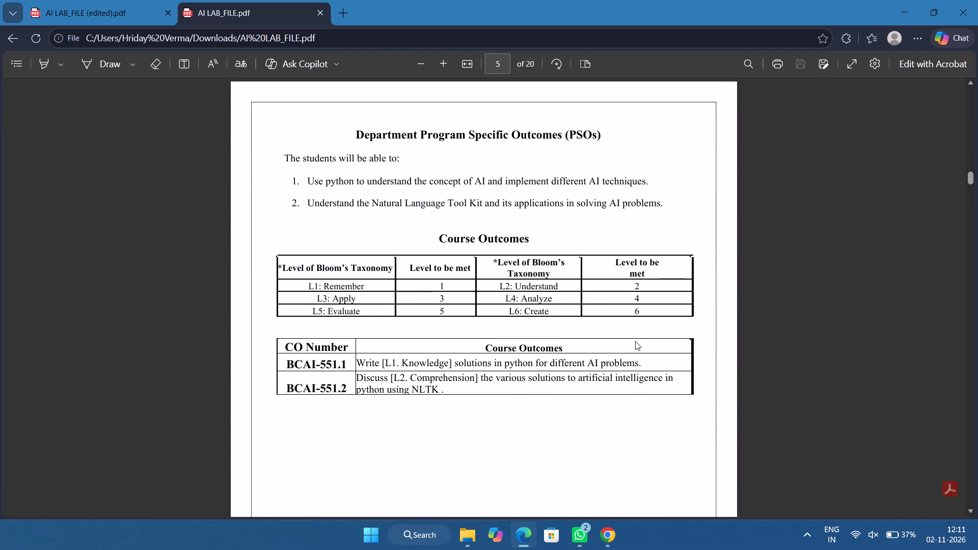
{"action": "scroll", "coordinate": [635, 341], "scroll_direction": "down", "scroll_amount": 1}
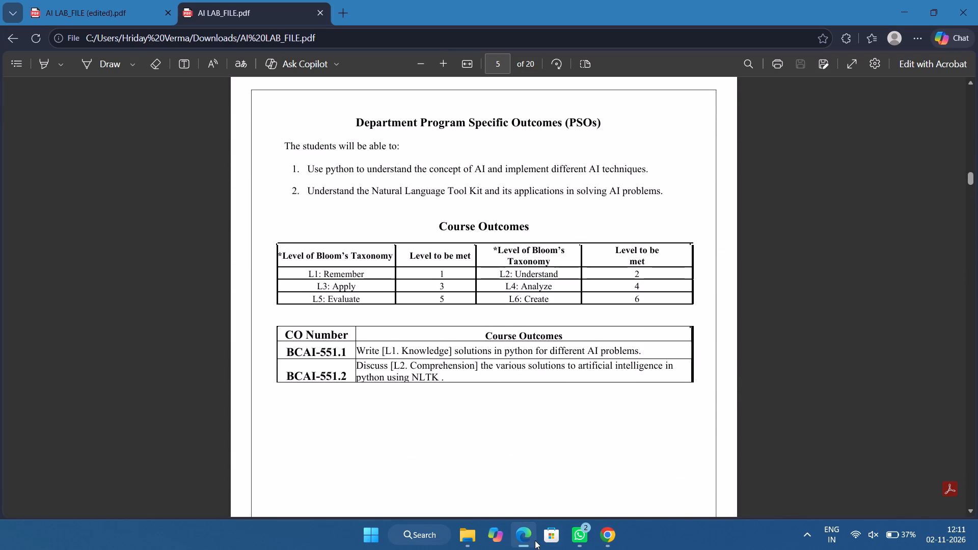
Open the AI LAB_FILE (edited) PDF from Downloads again and examine its Course Outcomes tables, cover and department statement pages.
{"action": "left_click", "coordinate": [469, 539]}
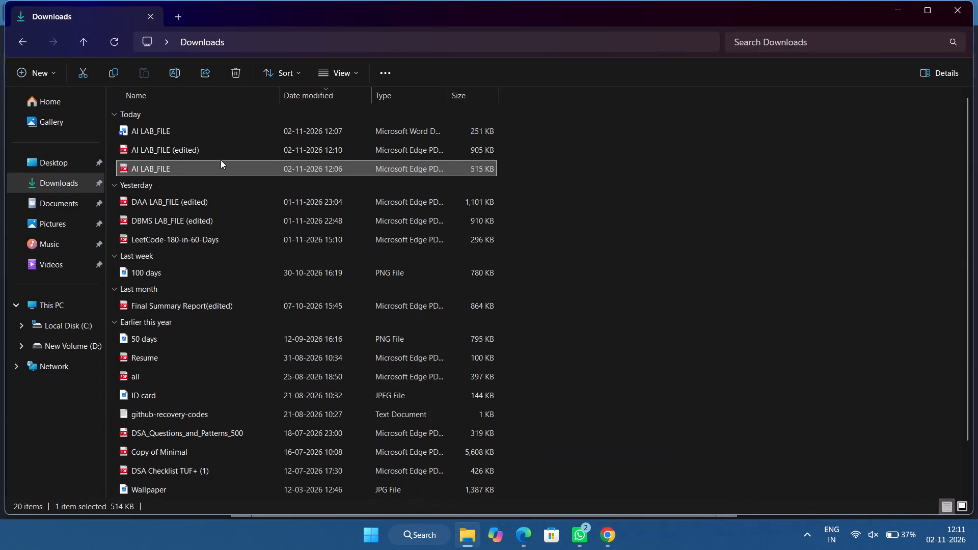
{"action": "double_click", "coordinate": [212, 153]}
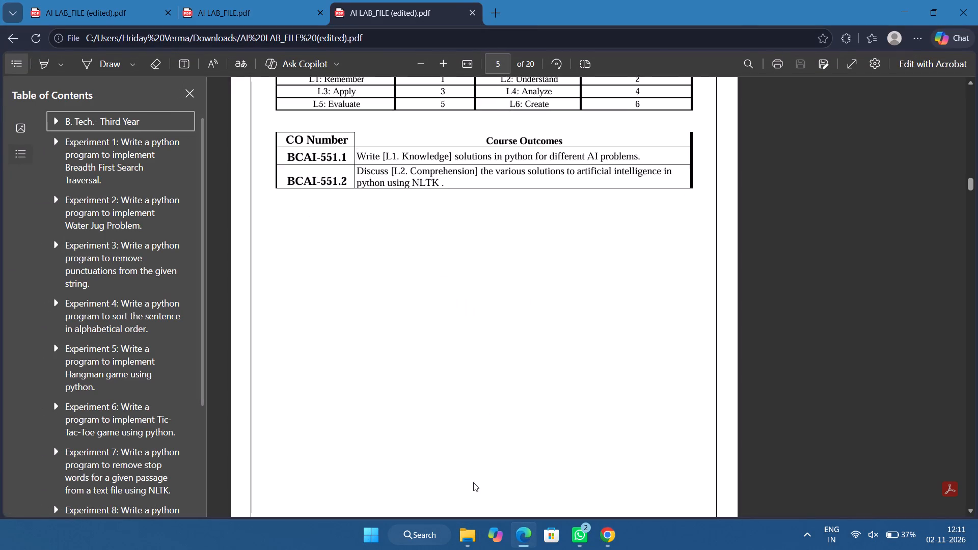
{"action": "scroll", "coordinate": [473, 482], "scroll_direction": "up", "scroll_amount": 3}
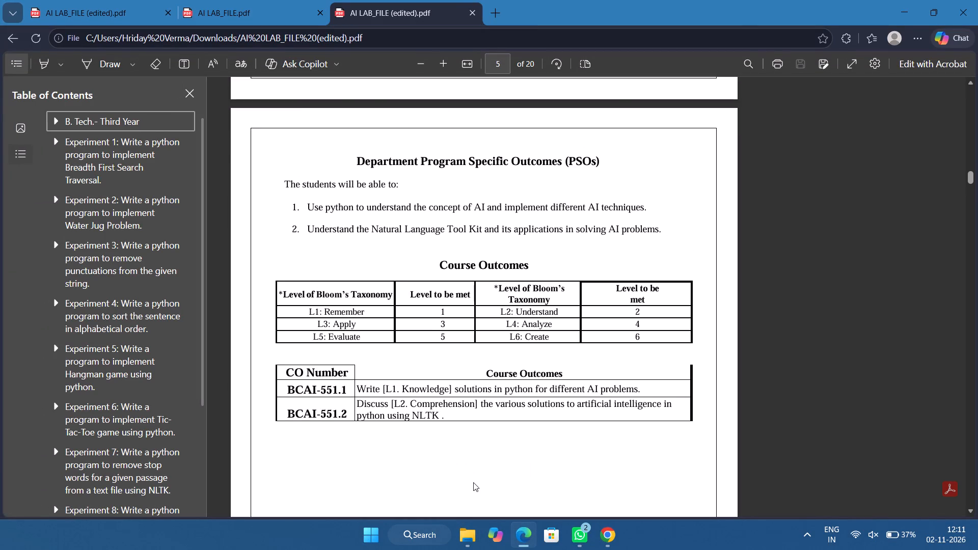
{"action": "scroll", "coordinate": [473, 482], "scroll_direction": "up", "scroll_amount": 1}
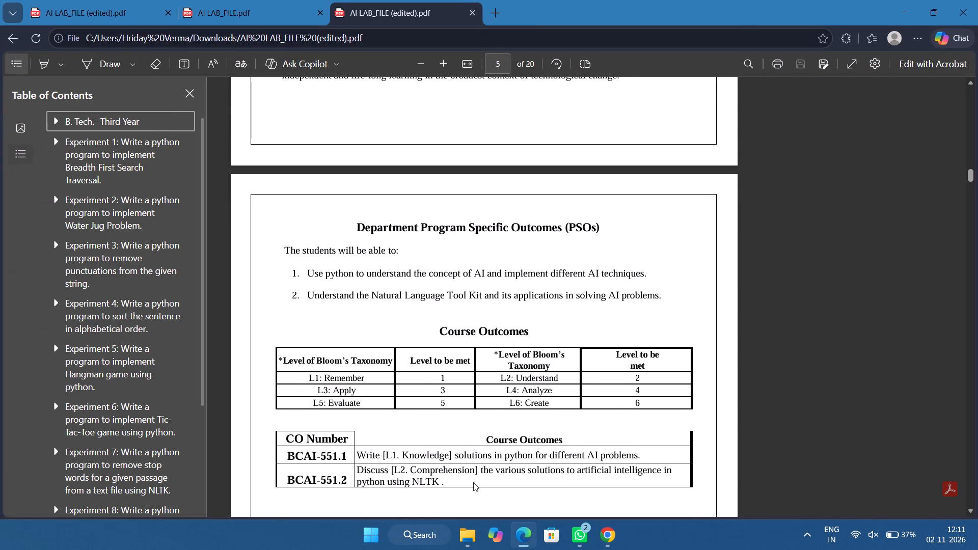
{"action": "scroll", "coordinate": [473, 482], "scroll_direction": "up", "scroll_amount": 12}
{"action": "scroll", "coordinate": [473, 482], "scroll_direction": "down", "scroll_amount": 3}
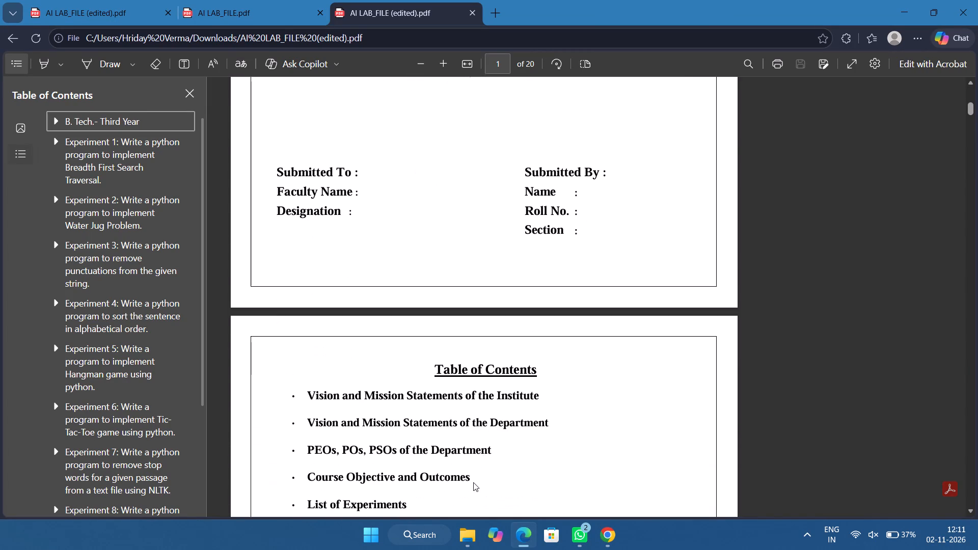
{"action": "scroll", "coordinate": [473, 482], "scroll_direction": "down", "scroll_amount": 4}
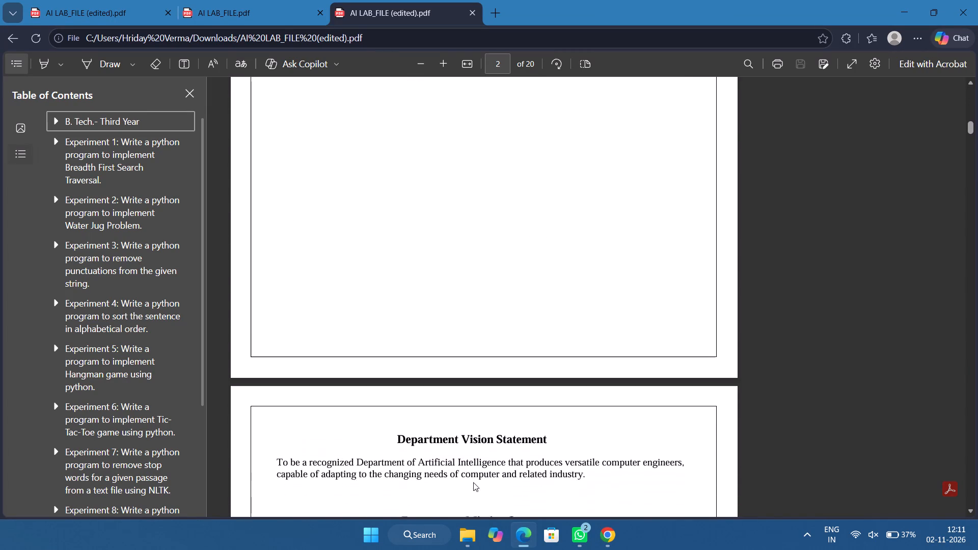
{"action": "scroll", "coordinate": [473, 482], "scroll_direction": "down", "scroll_amount": 4}
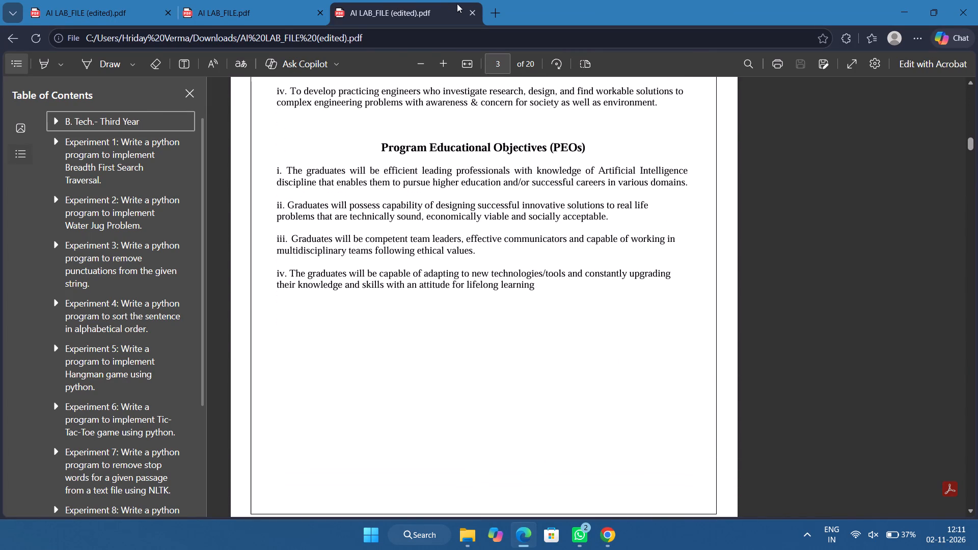
Close all open tabs of the AI LAB_FILE and AI LAB_FILE (edited) PDFs.
{"action": "left_click", "coordinate": [468, 11]}
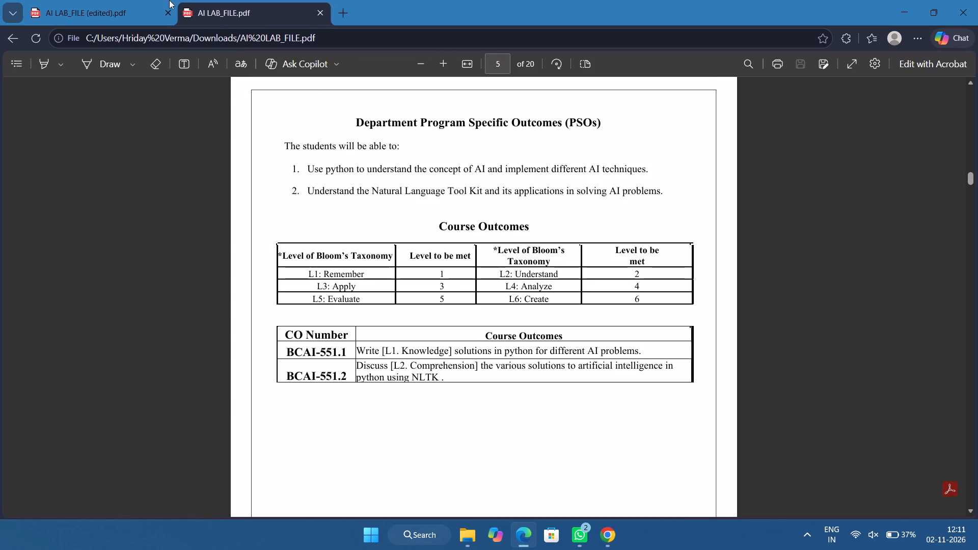
{"action": "left_click", "coordinate": [88, 7]}
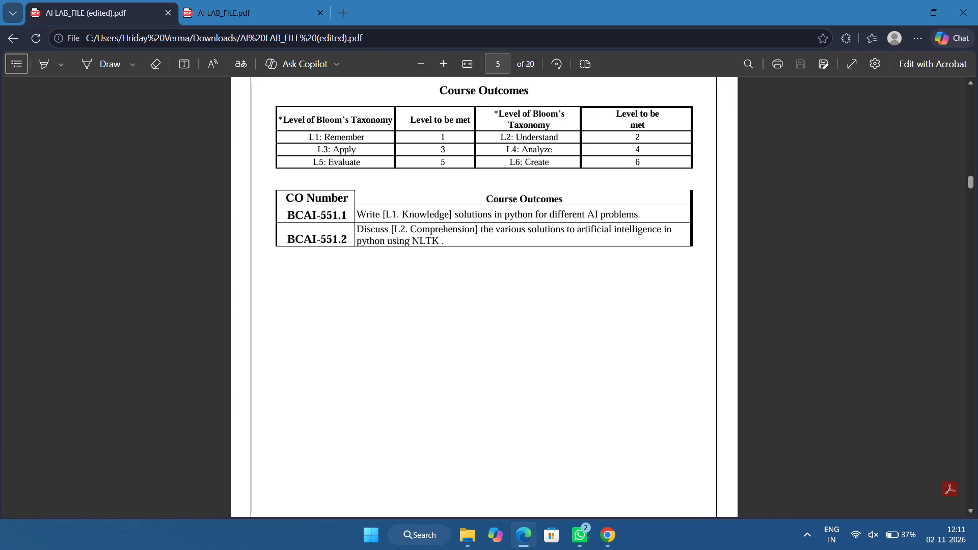
{"action": "left_click", "coordinate": [320, 10]}
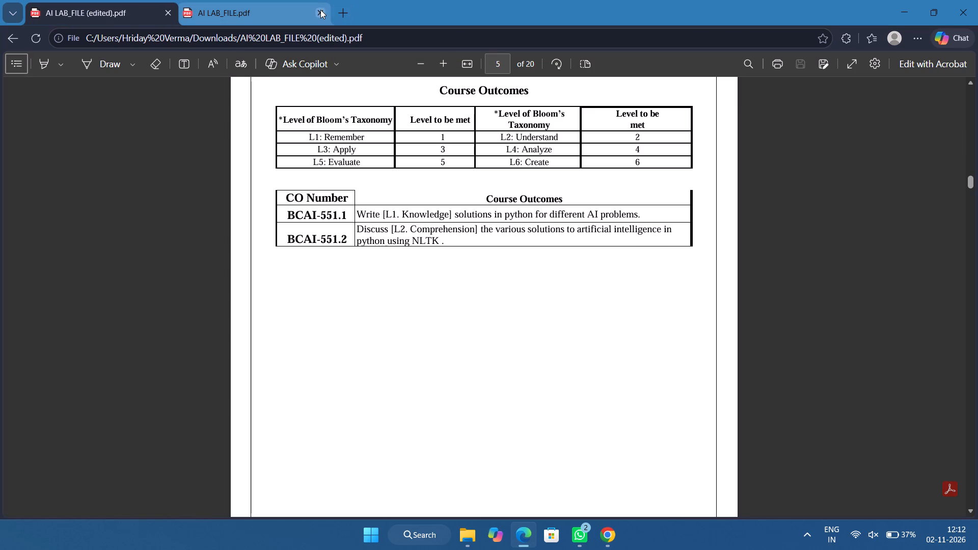
{"action": "left_click", "coordinate": [172, 15]}
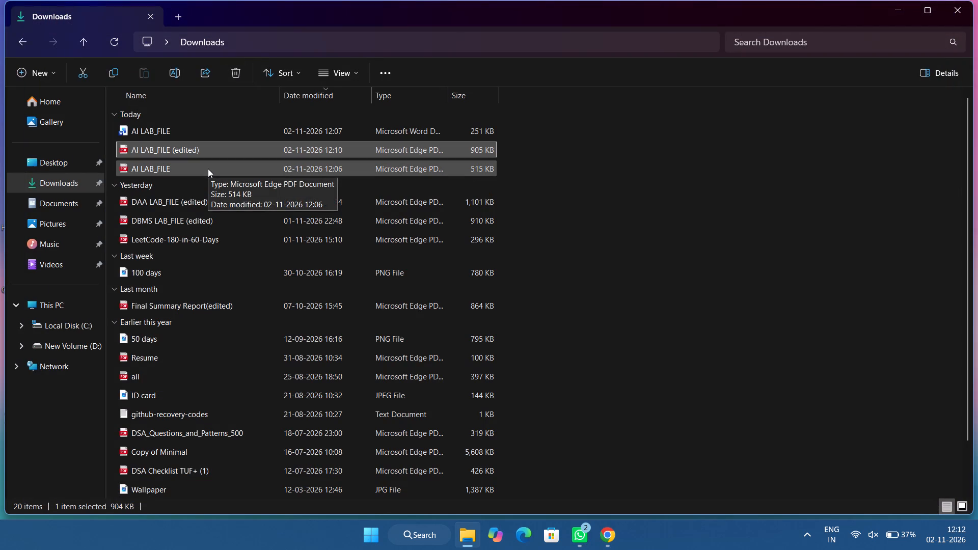
Delete the AI LAB_FILE Word document and the AI LAB_FILE (edited) PDF from Downloads.
{"action": "left_click", "coordinate": [165, 129]}
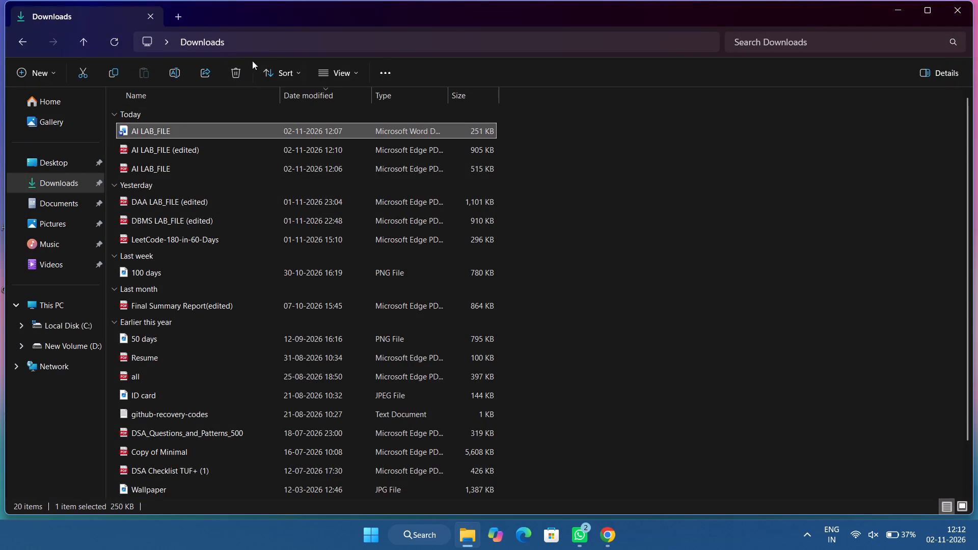
{"action": "left_click", "coordinate": [236, 74]}
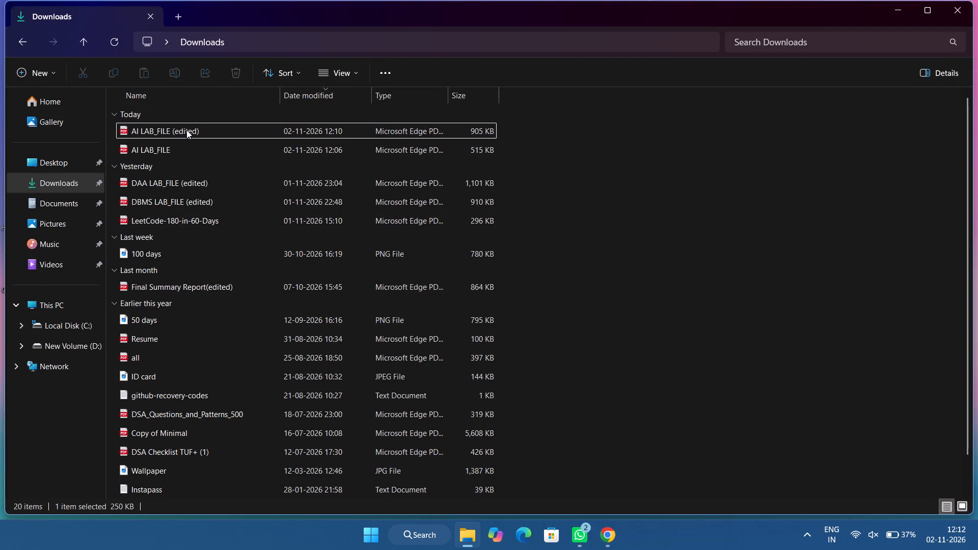
{"action": "left_click", "coordinate": [186, 130]}
{"action": "left_click", "coordinate": [240, 67]}
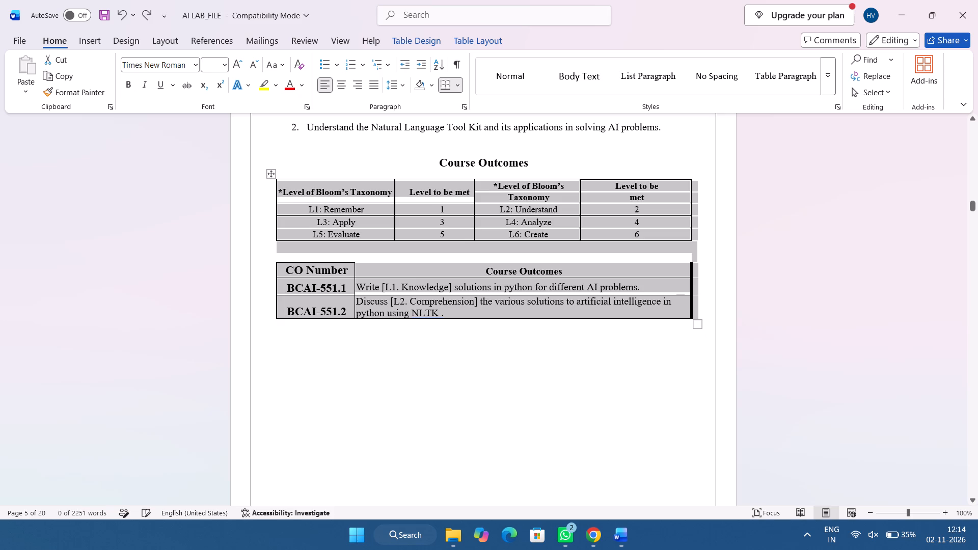
{"action": "left_click", "coordinate": [597, 429]}
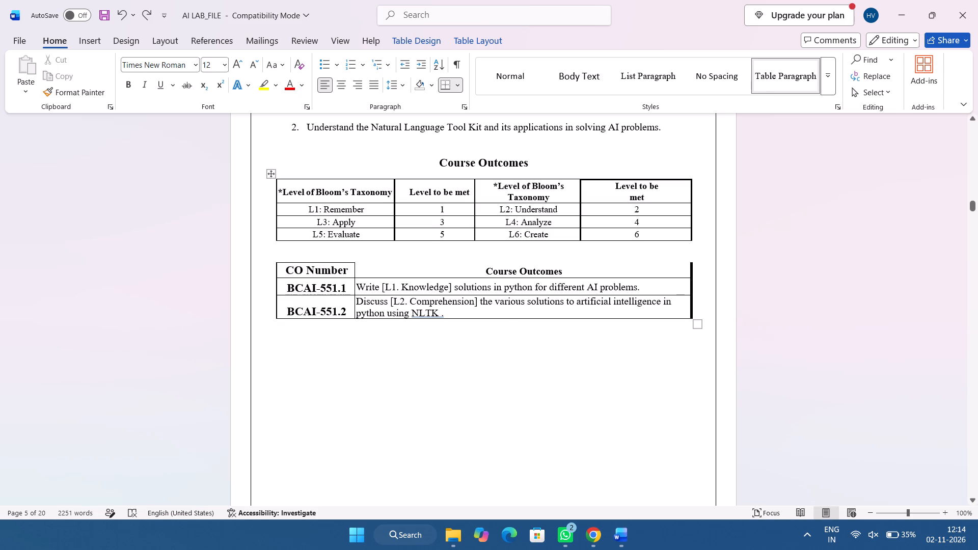
{"action": "left_click", "coordinate": [379, 266]}
{"action": "left_click", "coordinate": [354, 264]}
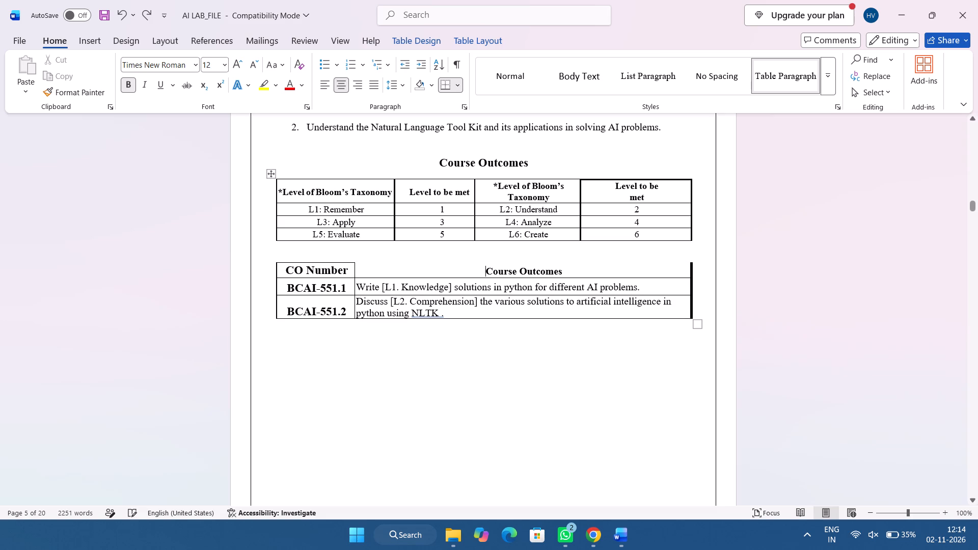
Undo one more edit, delete the word "Assistant" from the cover page's Designation line, and save the document.
{"action": "key", "text": "ctrl+z"}
{"action": "scroll", "coordinate": [353, 262], "scroll_direction": "down", "scroll_amount": 2}
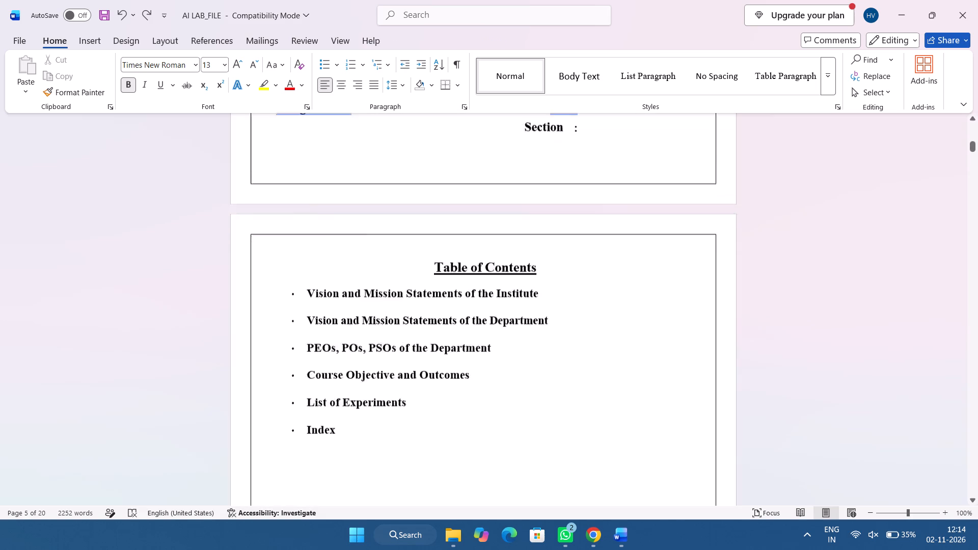
{"action": "scroll", "coordinate": [353, 262], "scroll_direction": "down", "scroll_amount": 3}
{"action": "scroll", "coordinate": [353, 262], "scroll_direction": "up", "scroll_amount": 3}
{"action": "scroll", "coordinate": [353, 262], "scroll_direction": "down", "scroll_amount": 4}
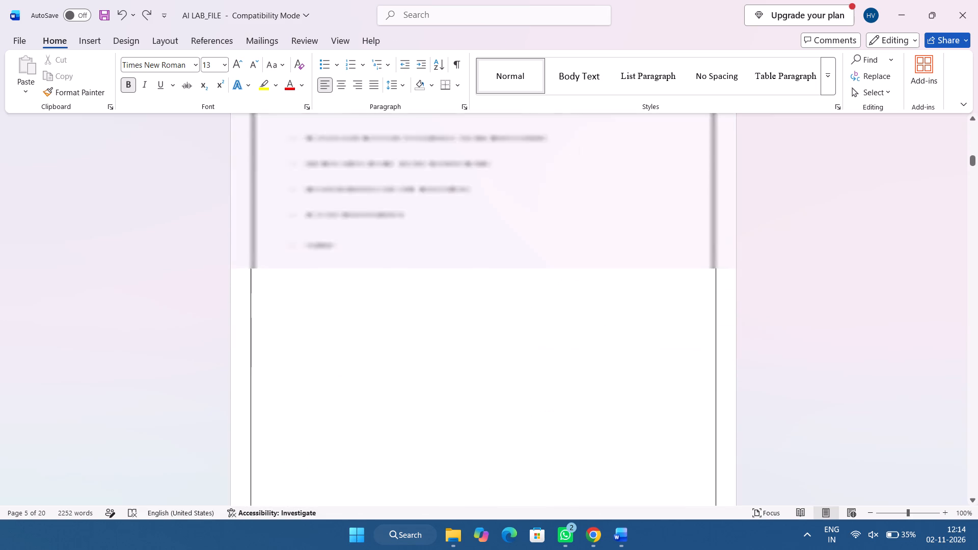
{"action": "scroll", "coordinate": [353, 262], "scroll_direction": "down", "scroll_amount": 4}
{"action": "scroll", "coordinate": [353, 262], "scroll_direction": "up", "scroll_amount": 11}
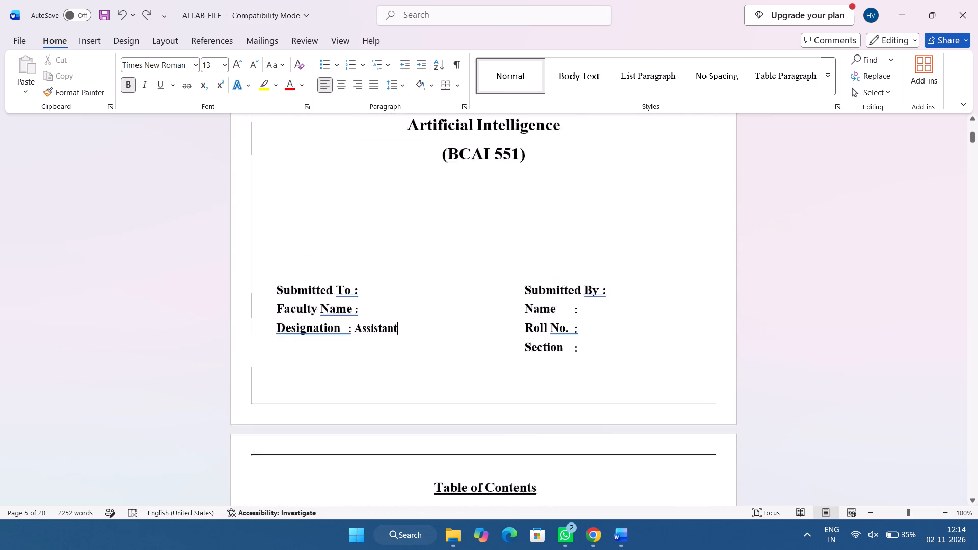
{"action": "key", "text": "ctrl+BackSpace"}
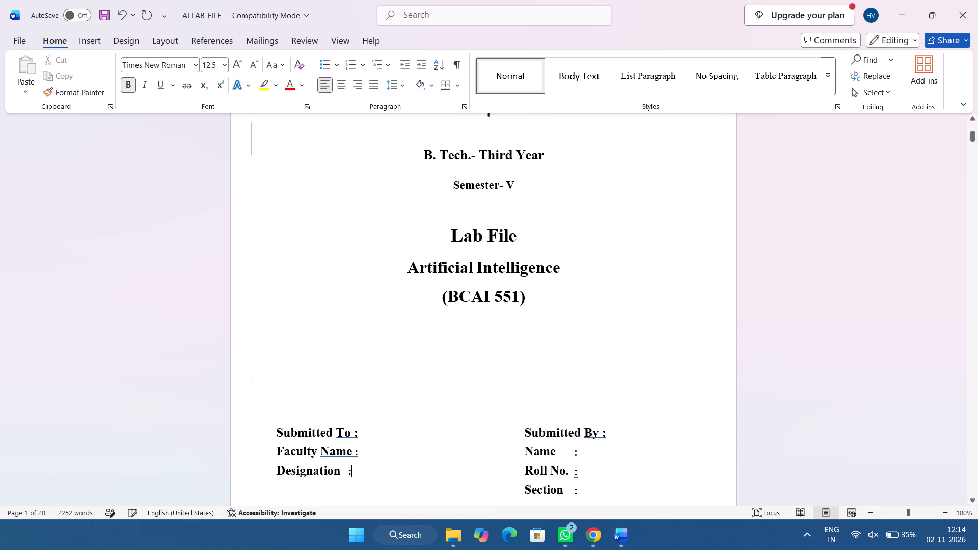
{"action": "left_click", "coordinate": [107, 11]}
Draw a straight horizontal line about 14.03 cm long along the top edge of the Course Outcomes header cell on page 5.
{"action": "scroll", "coordinate": [447, 301], "scroll_direction": "down", "scroll_amount": 6}
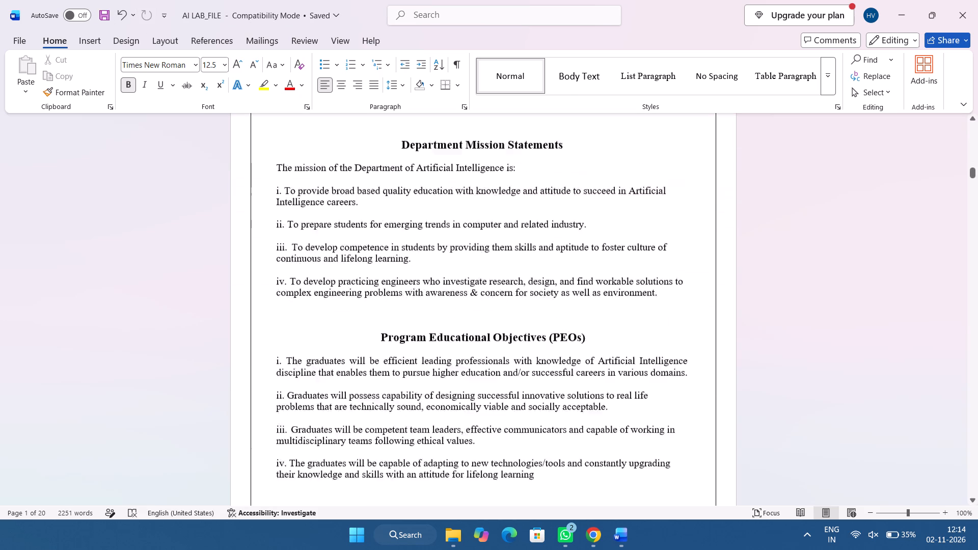
{"action": "scroll", "coordinate": [447, 301], "scroll_direction": "down", "scroll_amount": 8}
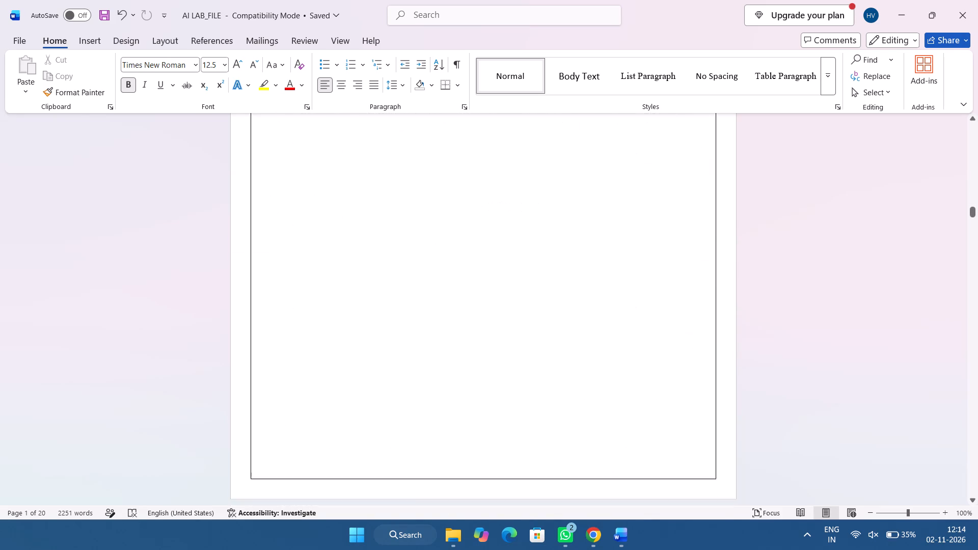
{"action": "scroll", "coordinate": [447, 301], "scroll_direction": "up", "scroll_amount": 3}
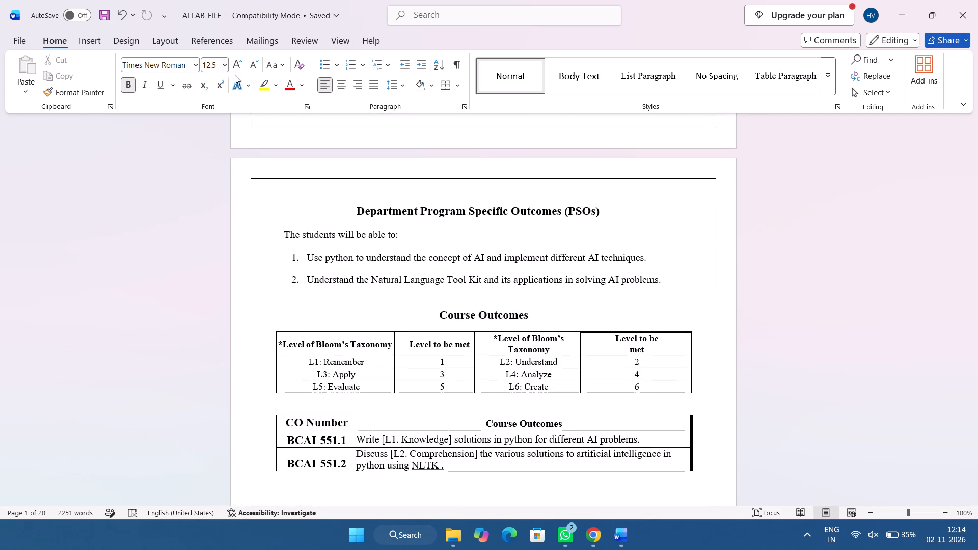
{"action": "left_click", "coordinate": [93, 43]}
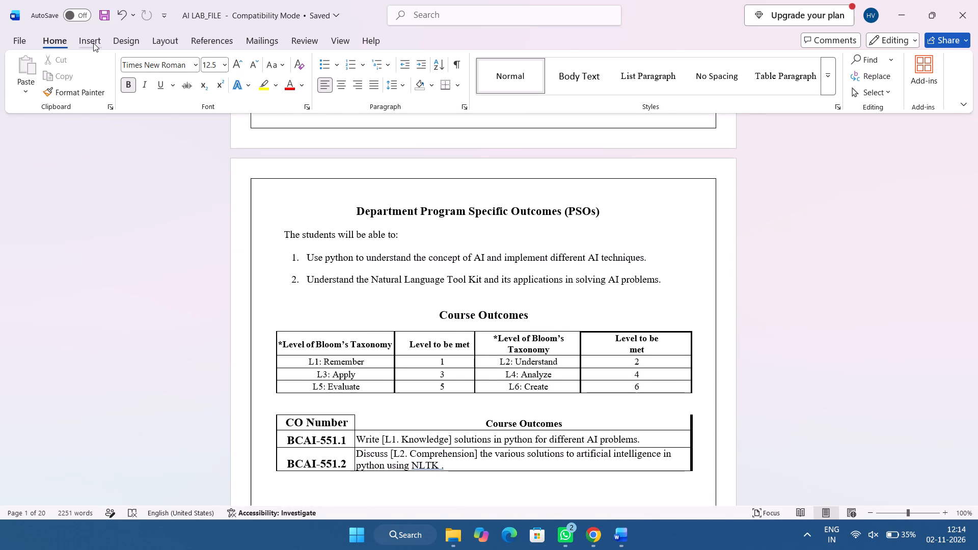
{"action": "left_click", "coordinate": [178, 90]}
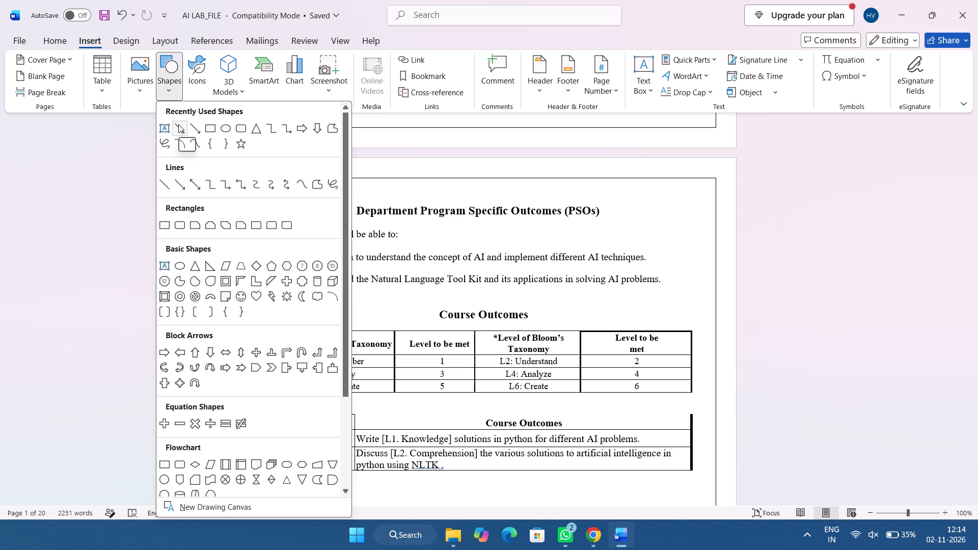
{"action": "left_click", "coordinate": [165, 179]}
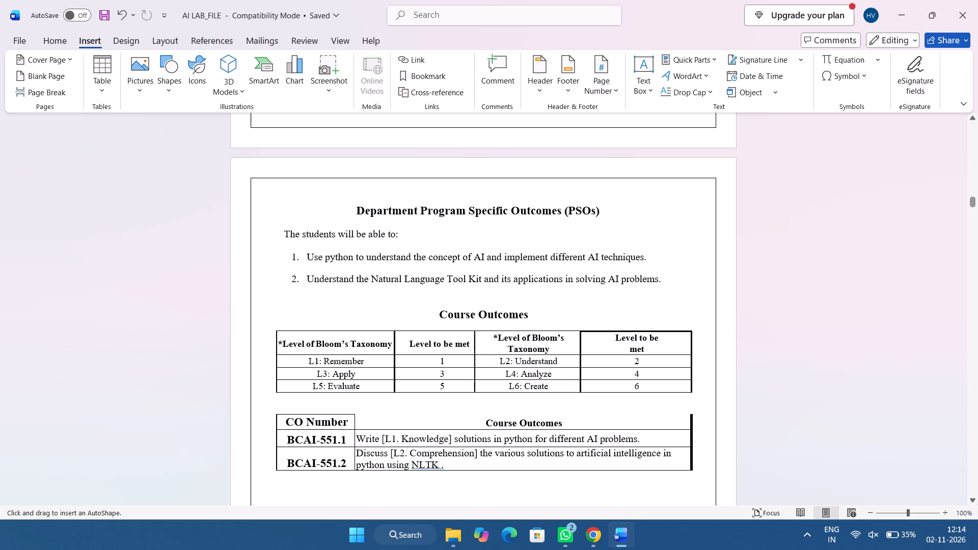
{"action": "left_click_drag", "start_coordinate": [354, 414], "coordinate": [593, 408]}
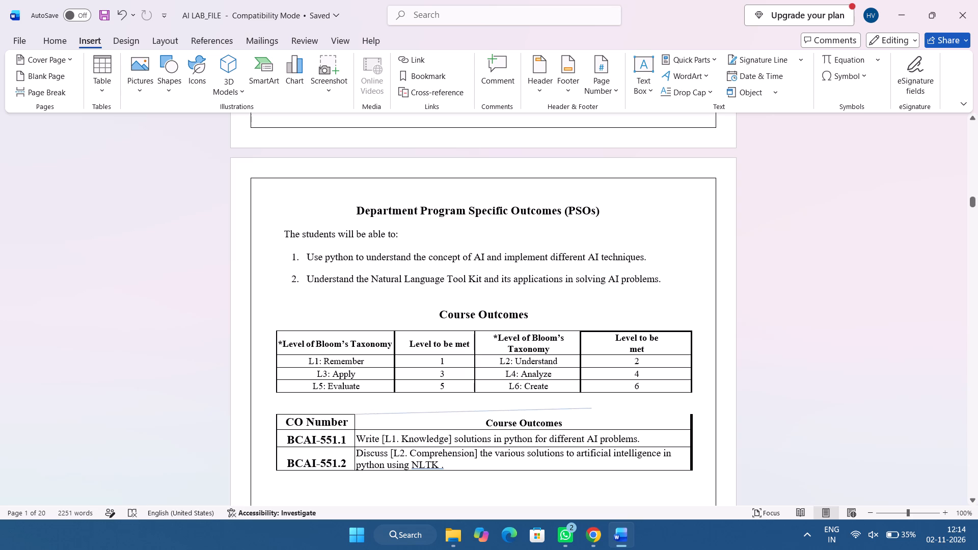
{"action": "left_click_drag", "start_coordinate": [593, 408], "coordinate": [693, 414]}
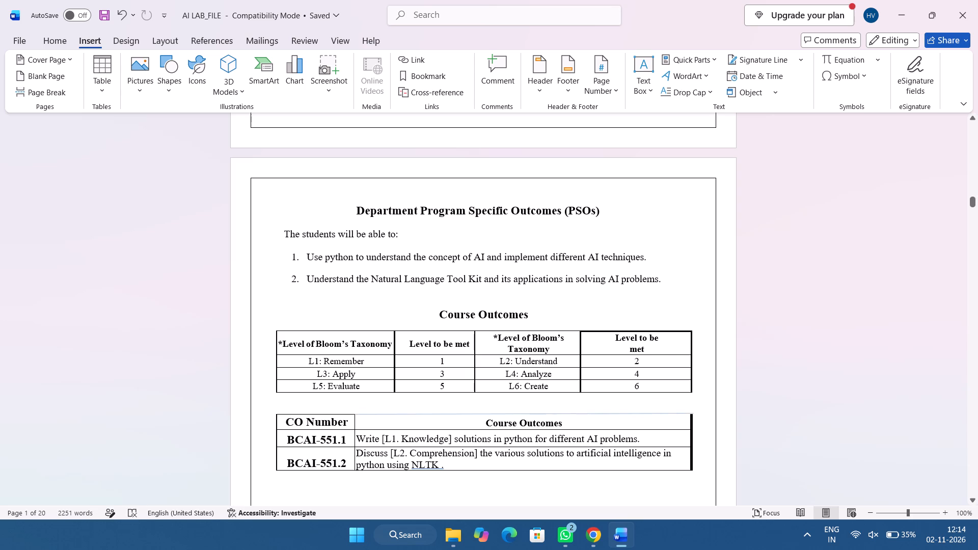
{"action": "left_click_drag", "start_coordinate": [693, 414], "coordinate": [692, 416]}
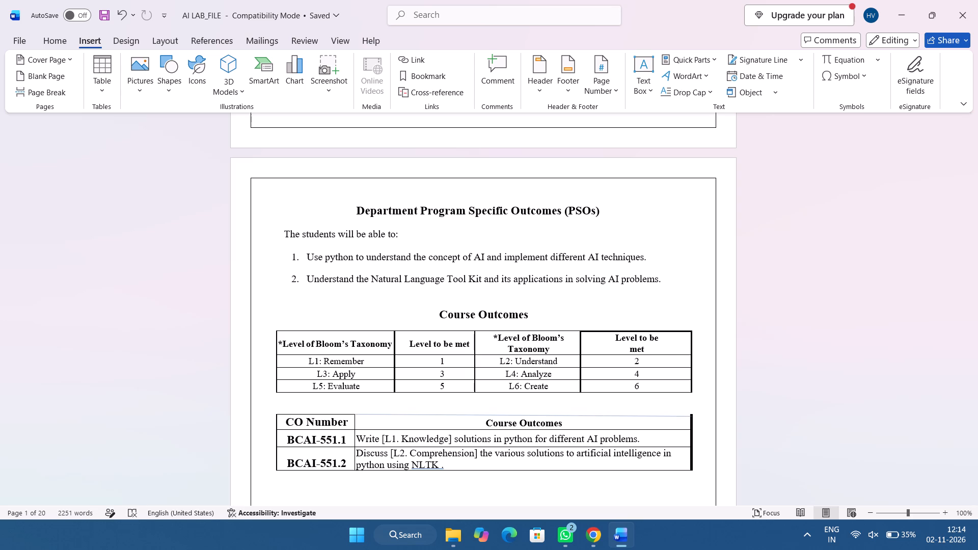
{"action": "left_click_drag", "start_coordinate": [692, 416], "coordinate": [692, 413]}
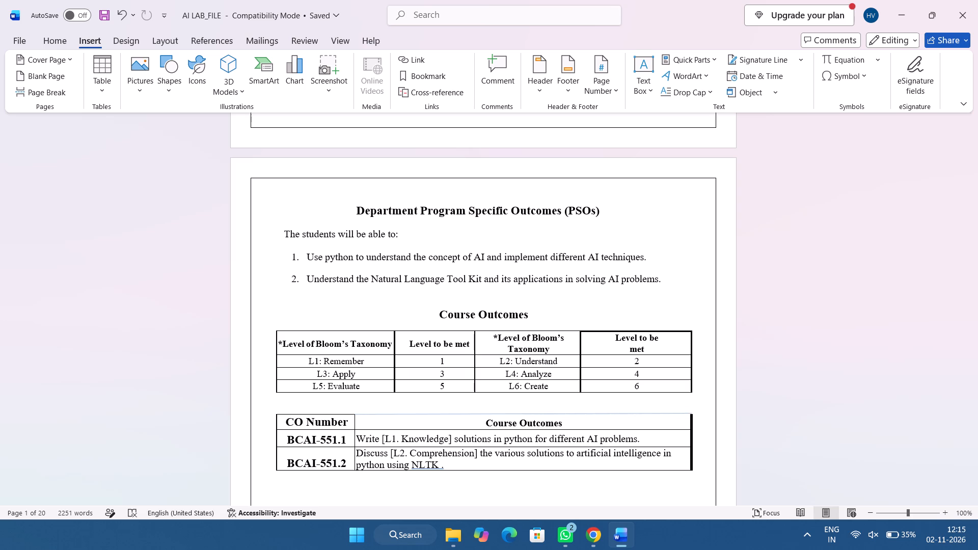
{"action": "left_click_drag", "start_coordinate": [692, 413], "coordinate": [692, 414]}
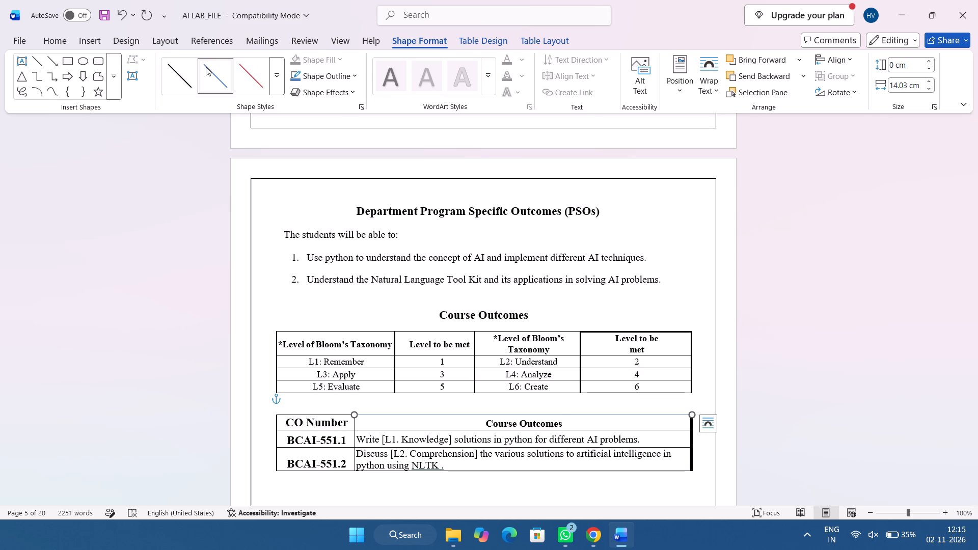
Apply the black line style to the new line above the Course Outcomes header and save the document.
{"action": "left_click", "coordinate": [180, 74]}
{"action": "left_click", "coordinate": [72, 334]}
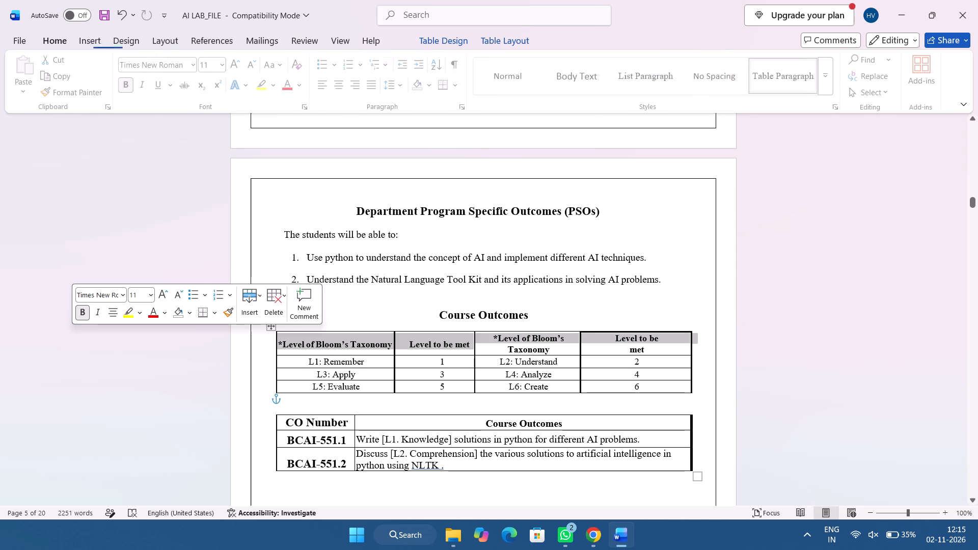
{"action": "left_click", "coordinate": [778, 366]}
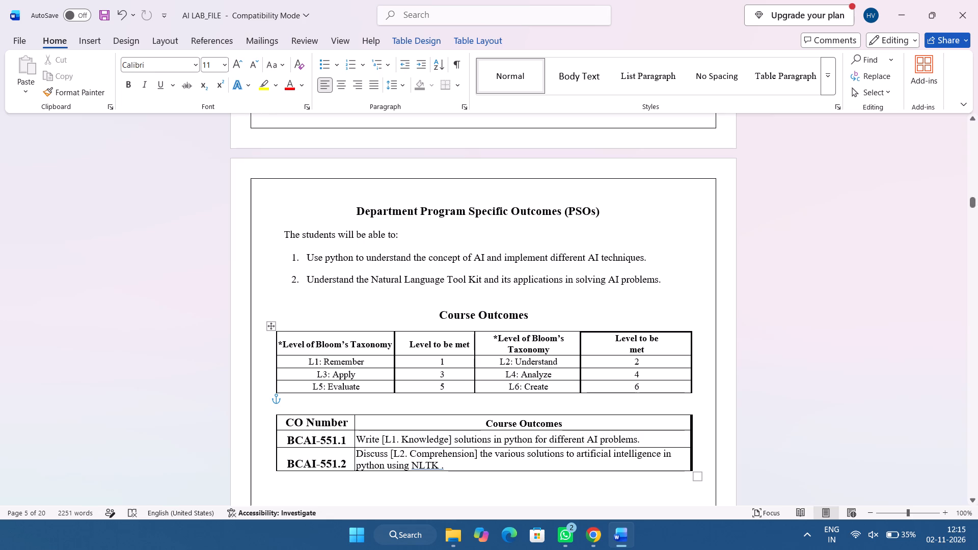
{"action": "left_click", "coordinate": [106, 22]}
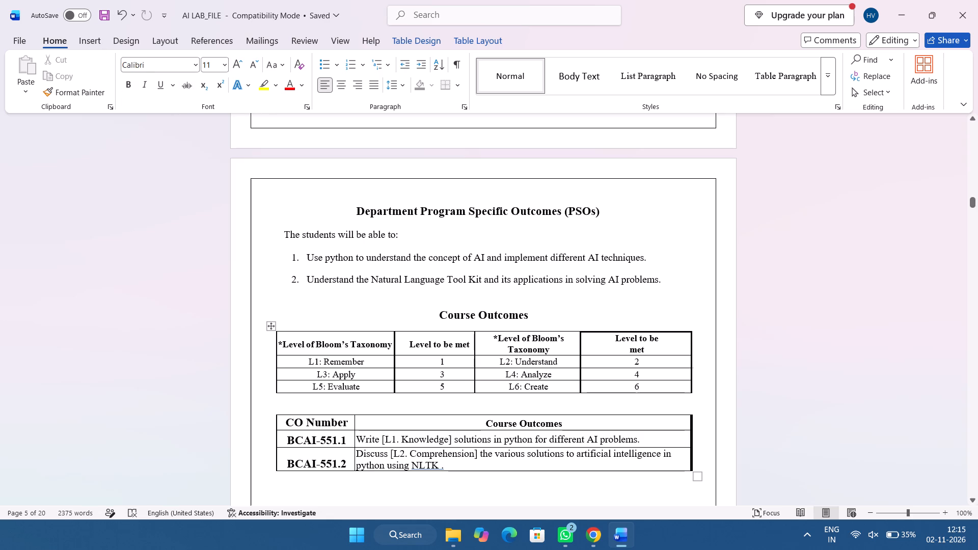
Review the document's experiment pages and the cover page's submission details, and close the document.
{"action": "scroll", "coordinate": [187, 381], "scroll_direction": "down", "scroll_amount": 5}
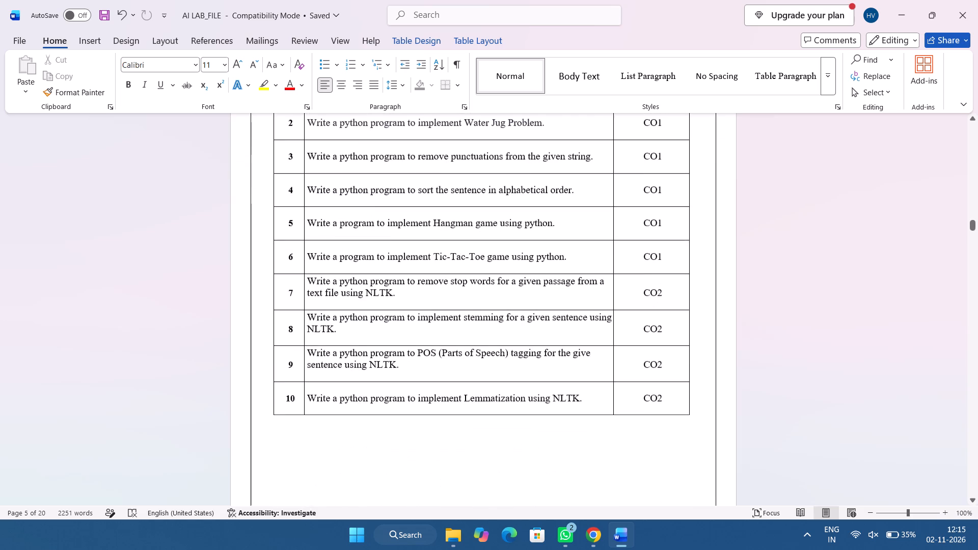
{"action": "scroll", "coordinate": [187, 381], "scroll_direction": "down", "scroll_amount": 8}
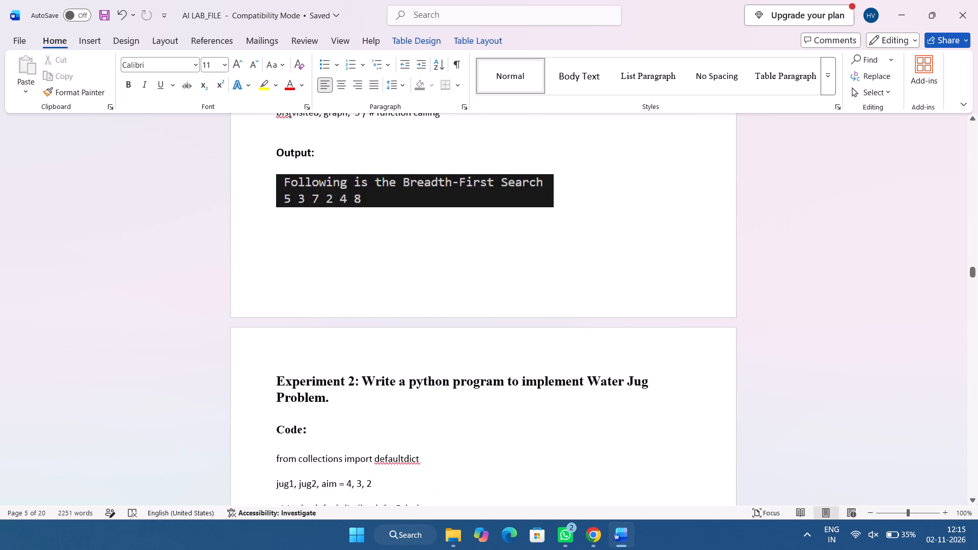
{"action": "scroll", "coordinate": [187, 381], "scroll_direction": "down", "scroll_amount": 10}
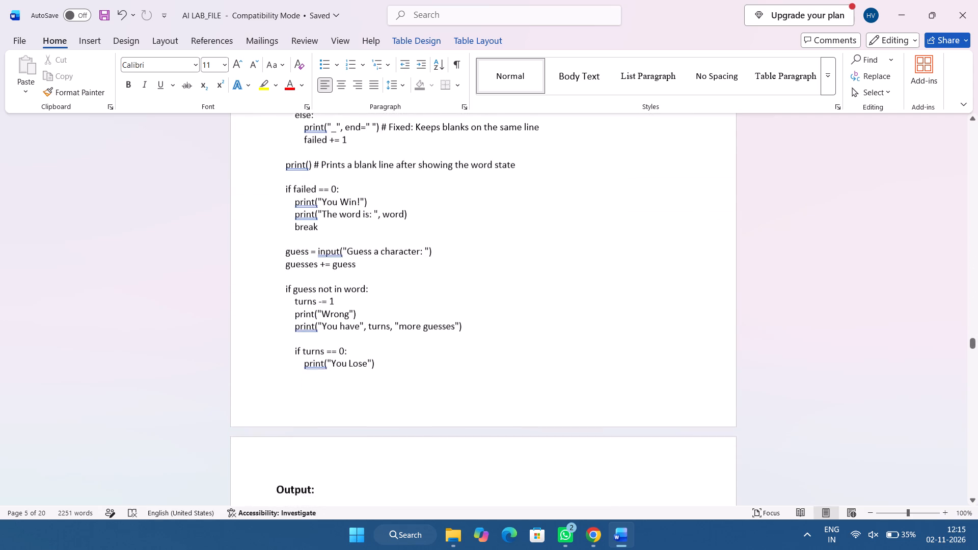
{"action": "scroll", "coordinate": [187, 381], "scroll_direction": "down", "scroll_amount": 10}
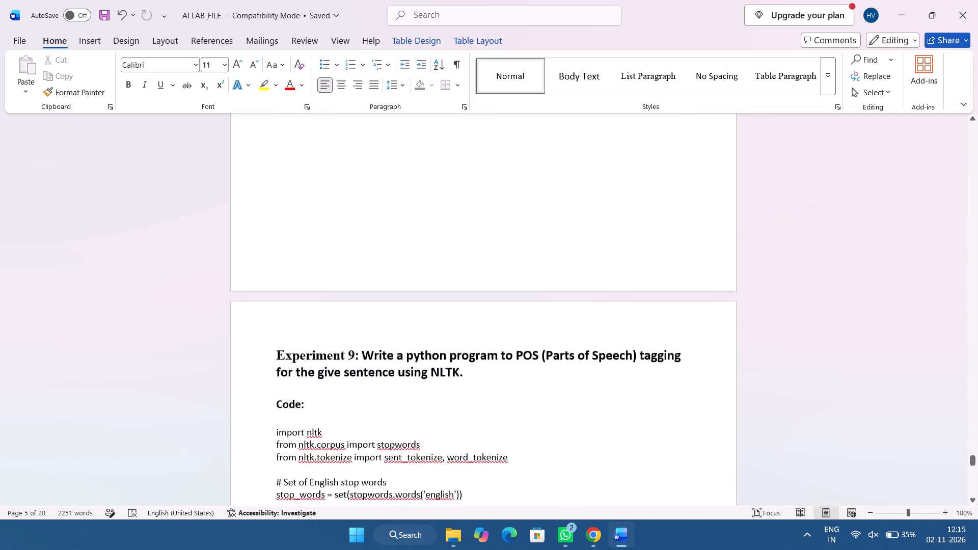
{"action": "scroll", "coordinate": [187, 381], "scroll_direction": "down", "scroll_amount": 5}
{"action": "scroll", "coordinate": [187, 381], "scroll_direction": "up", "scroll_amount": 8}
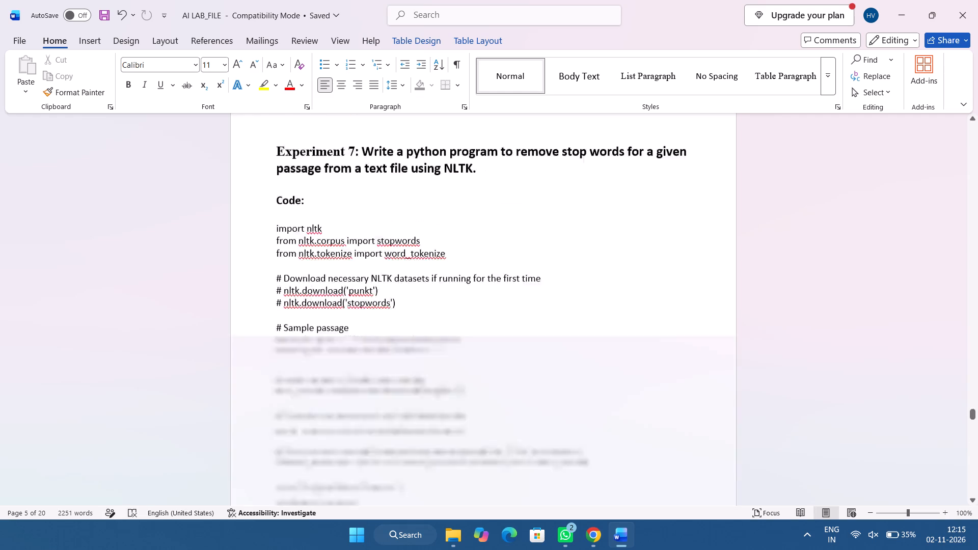
{"action": "scroll", "coordinate": [187, 381], "scroll_direction": "up", "scroll_amount": 9}
{"action": "scroll", "coordinate": [187, 381], "scroll_direction": "down", "scroll_amount": 1}
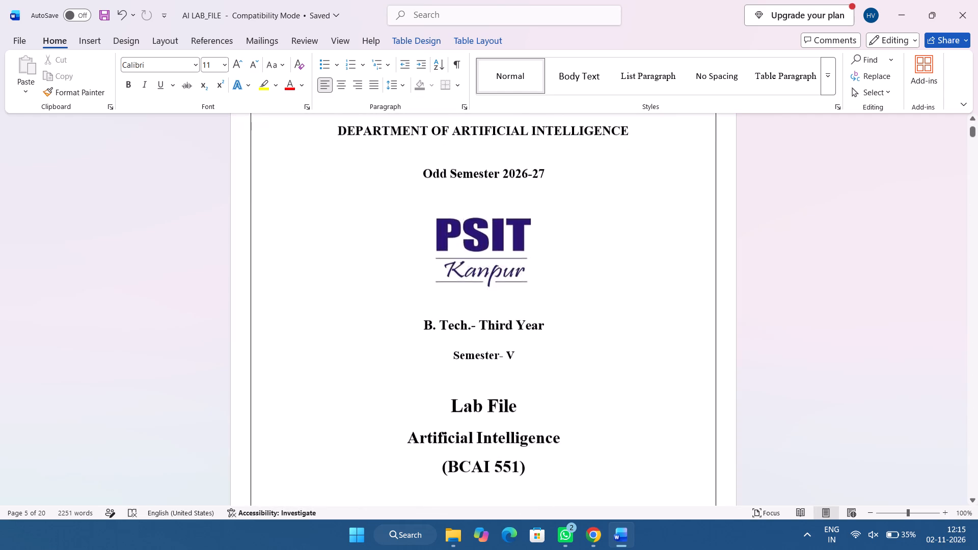
{"action": "scroll", "coordinate": [187, 381], "scroll_direction": "down", "scroll_amount": 3}
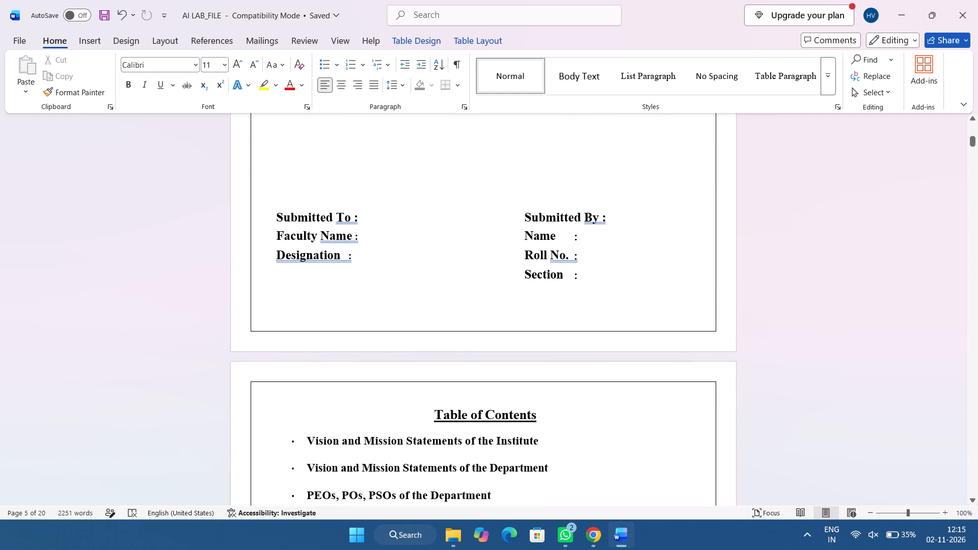
{"action": "left_click", "coordinate": [977, 0]}
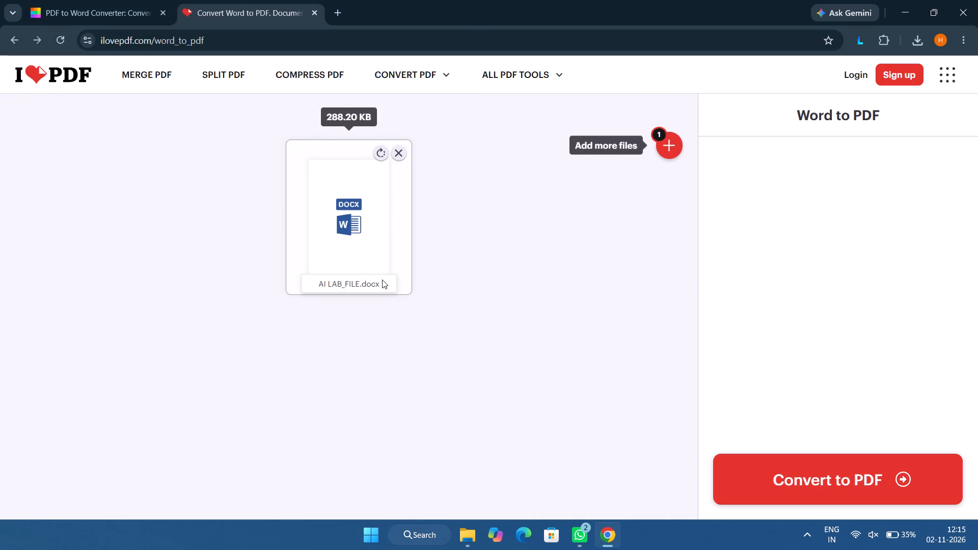
{"action": "left_click", "coordinate": [797, 485]}
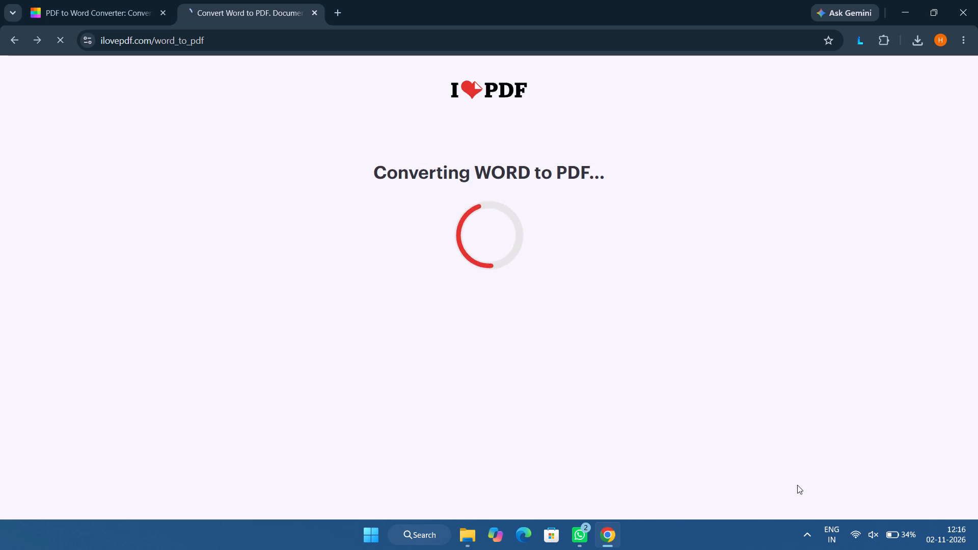
Download the converted PDF to Downloads under the name AI LAB_FILE (edited).
{"action": "left_click", "coordinate": [529, 179]}
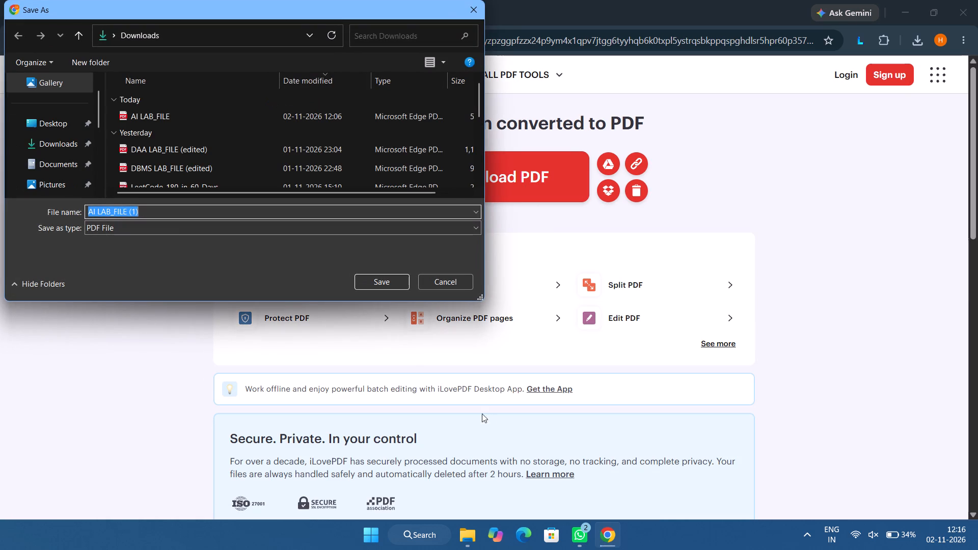
{"action": "left_click", "coordinate": [134, 211]}
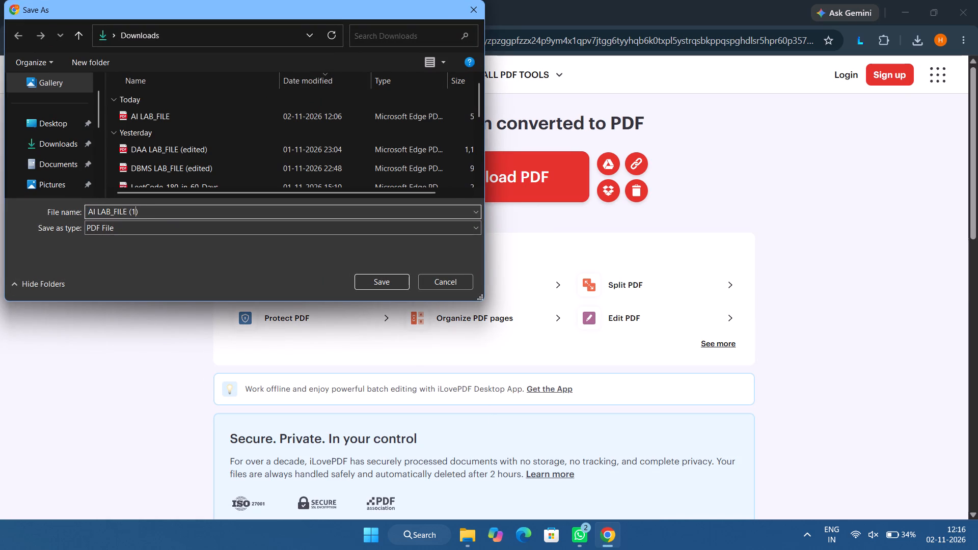
{"action": "key", "text": "BackSpace"}
{"action": "type", "text": "edited"}
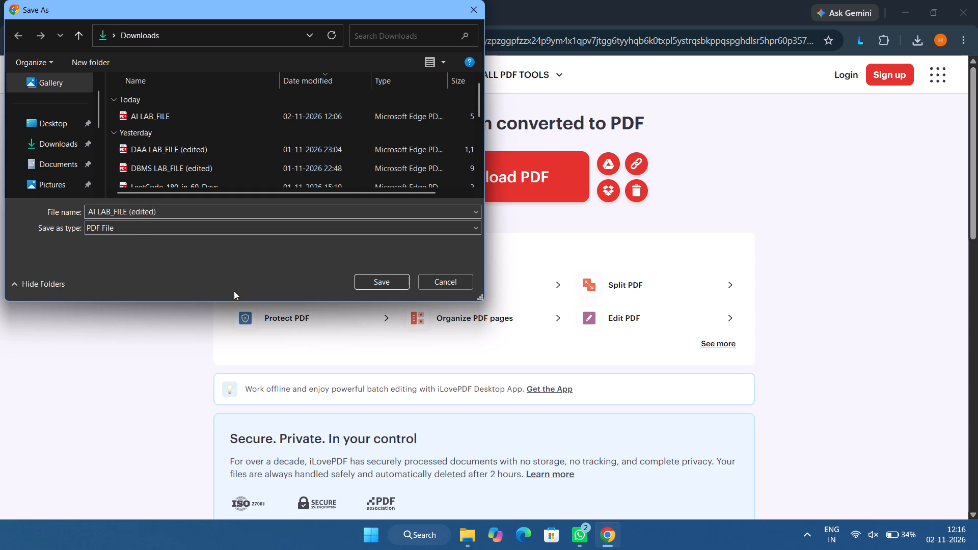
{"action": "left_click", "coordinate": [365, 273]}
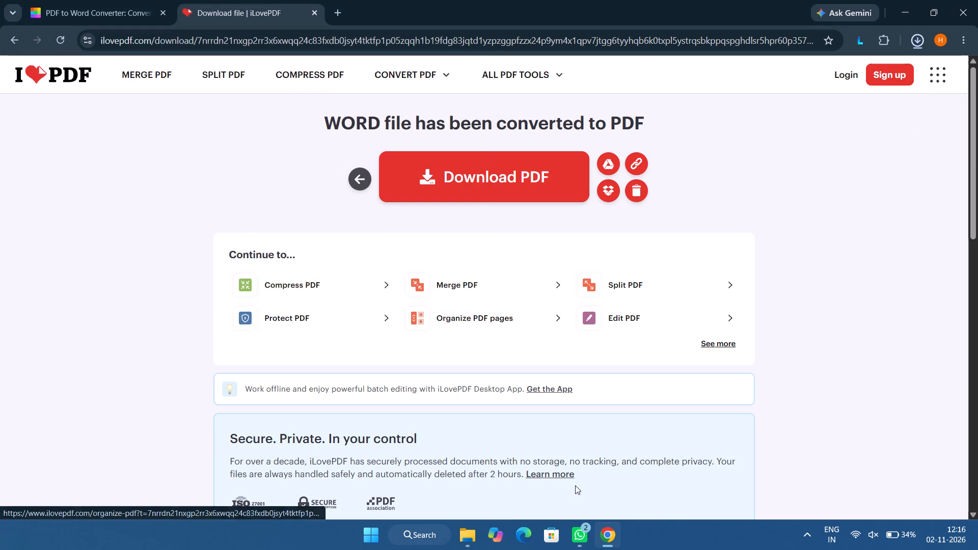
Switch to File Explorer, open the AI LAB_FILE (edited) PDF from Downloads and check its cover page.
{"action": "left_click", "coordinate": [471, 531]}
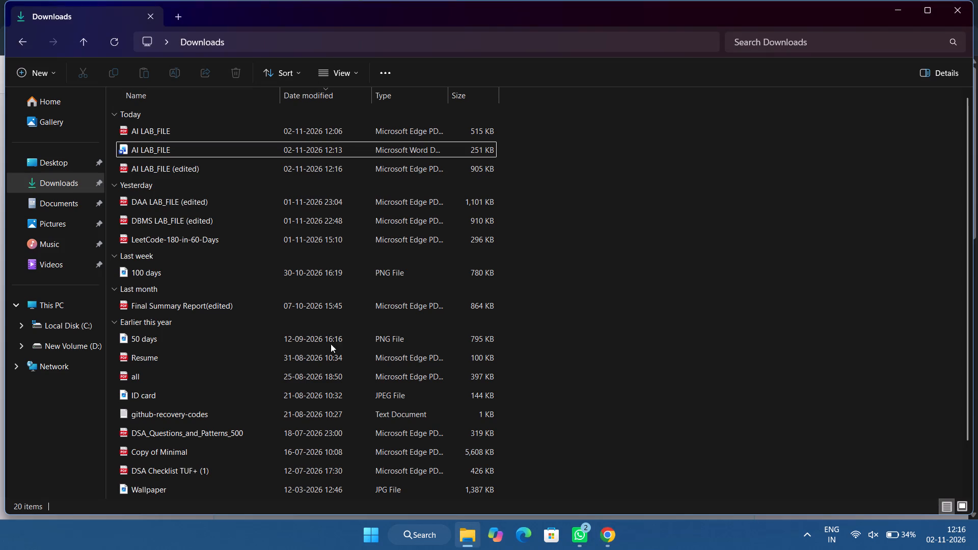
{"action": "double_click", "coordinate": [196, 164]}
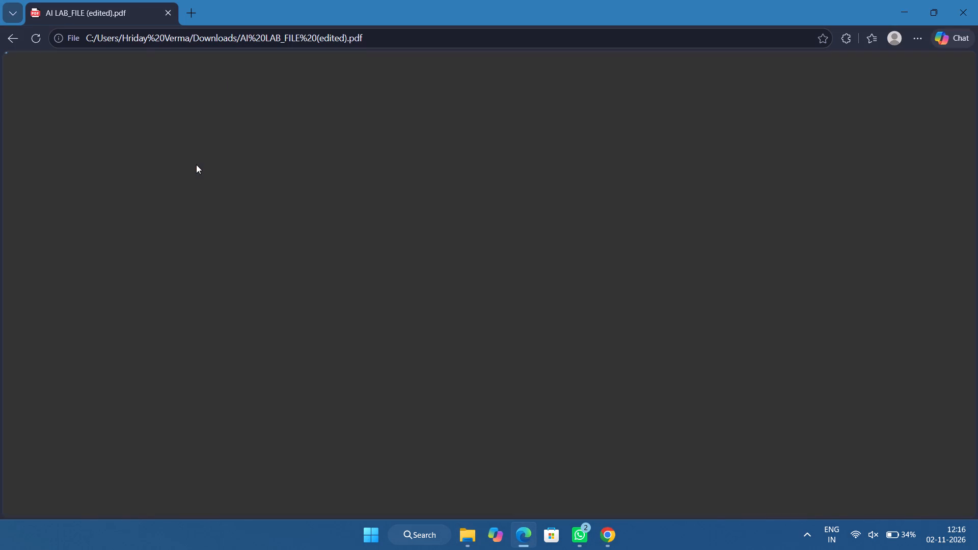
{"action": "scroll", "coordinate": [484, 376], "scroll_direction": "up", "scroll_amount": 15}
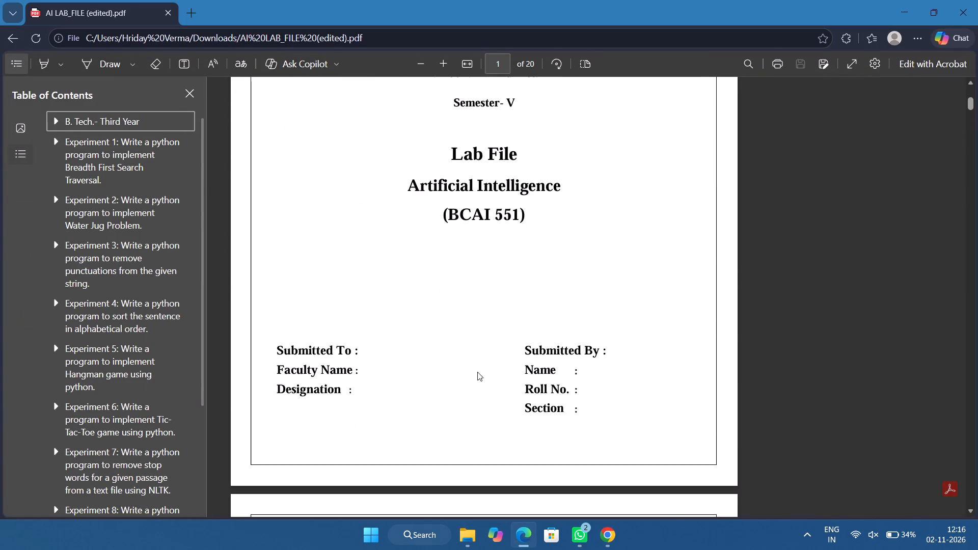
Hide the table of contents pane and review the converted PDF from the cover page through the Department Program Outcomes page.
{"action": "left_click", "coordinate": [191, 95]}
{"action": "scroll", "coordinate": [411, 313], "scroll_direction": "down", "scroll_amount": 1}
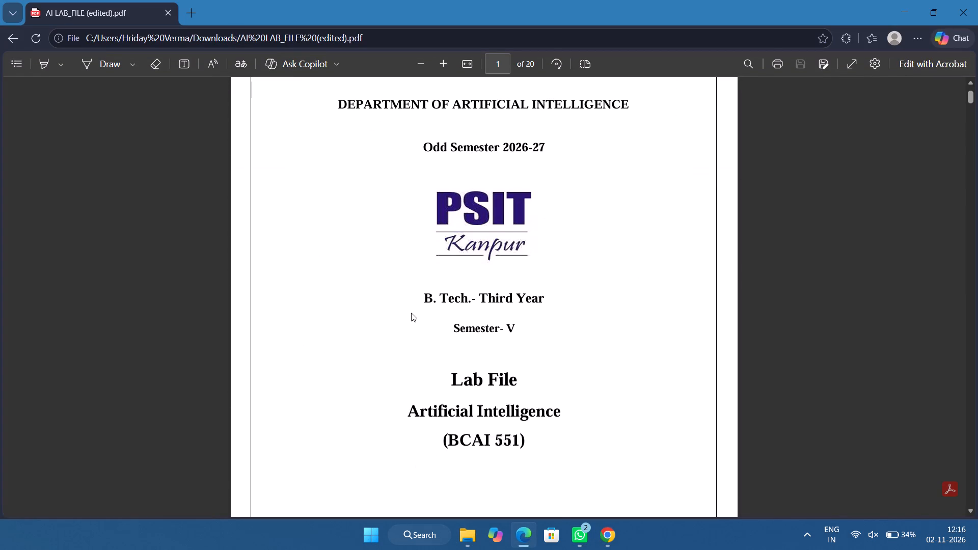
{"action": "scroll", "coordinate": [411, 313], "scroll_direction": "down", "scroll_amount": 3}
{"action": "scroll", "coordinate": [411, 313], "scroll_direction": "up", "scroll_amount": 7}
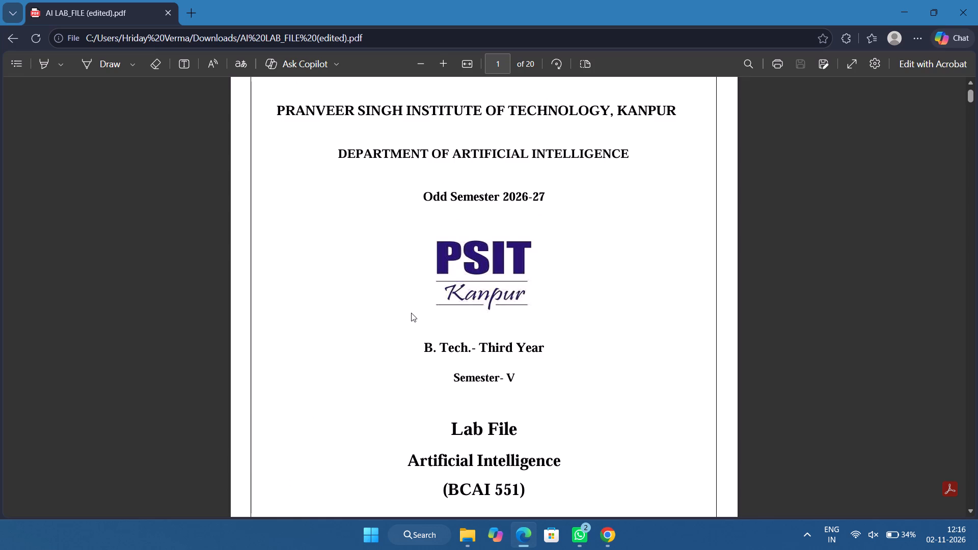
{"action": "scroll", "coordinate": [411, 313], "scroll_direction": "down", "scroll_amount": 2}
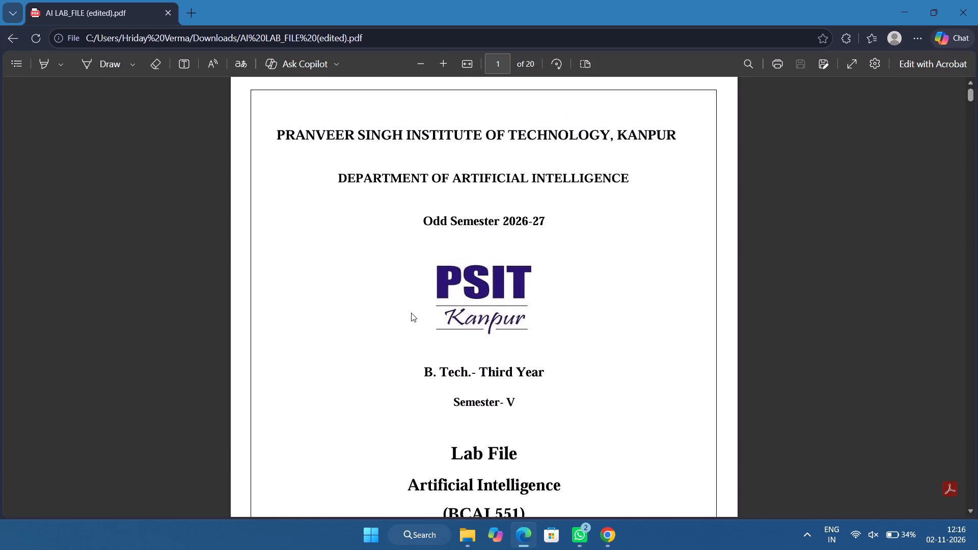
{"action": "scroll", "coordinate": [411, 313], "scroll_direction": "down", "scroll_amount": 2}
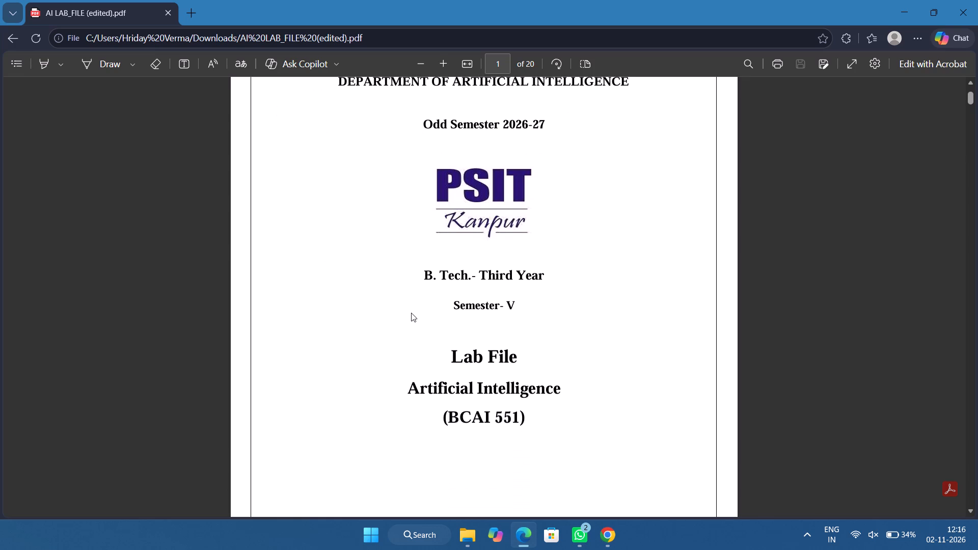
{"action": "scroll", "coordinate": [411, 313], "scroll_direction": "down", "scroll_amount": 3}
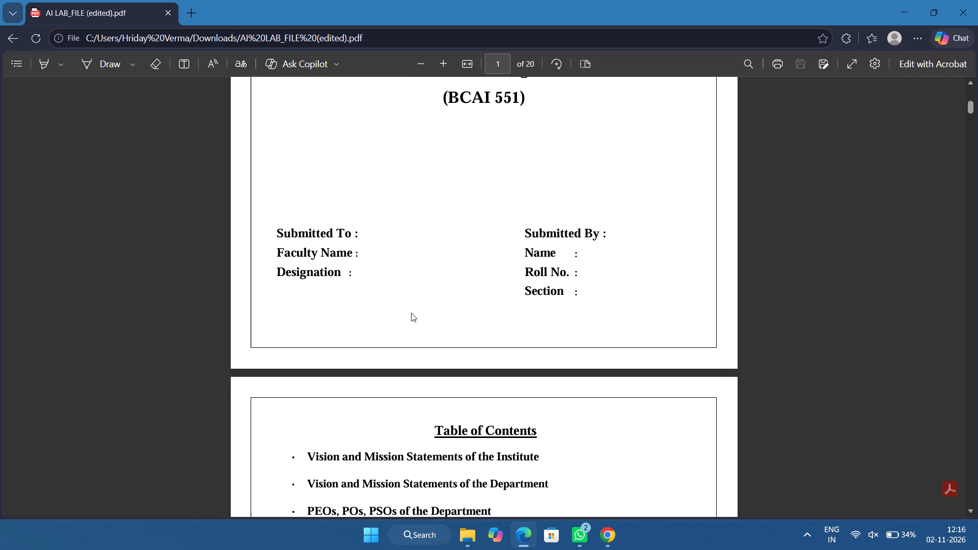
{"action": "scroll", "coordinate": [411, 313], "scroll_direction": "down", "scroll_amount": 3}
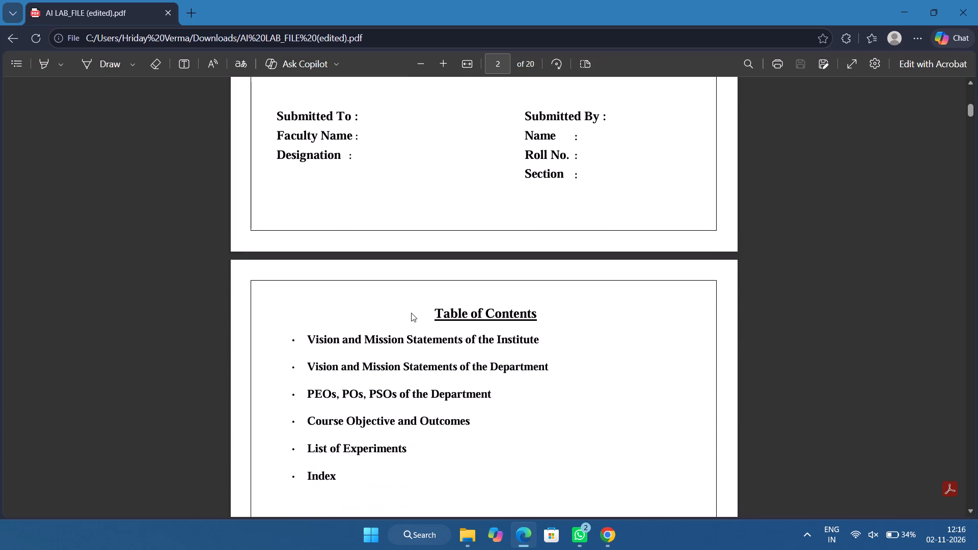
{"action": "scroll", "coordinate": [411, 313], "scroll_direction": "down", "scroll_amount": 9}
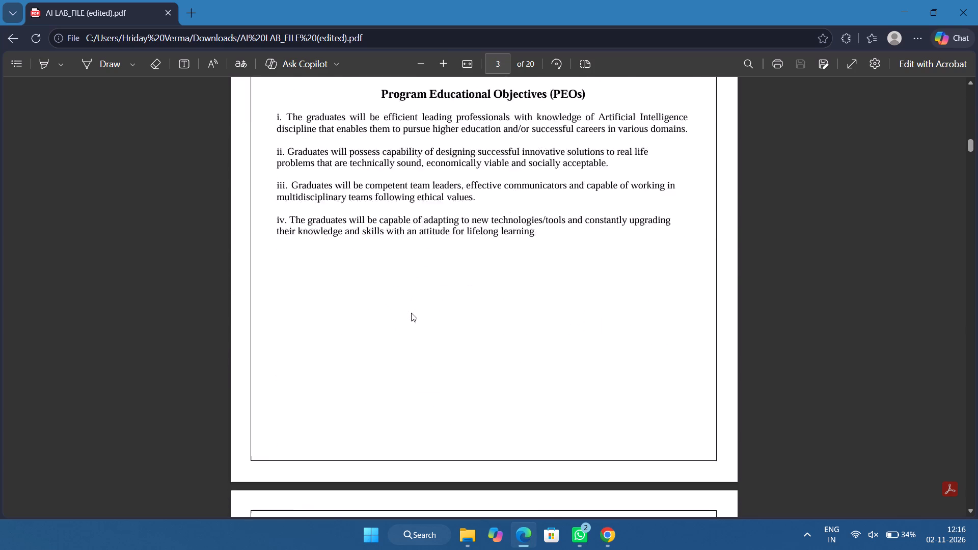
{"action": "scroll", "coordinate": [411, 313], "scroll_direction": "down", "scroll_amount": 1}
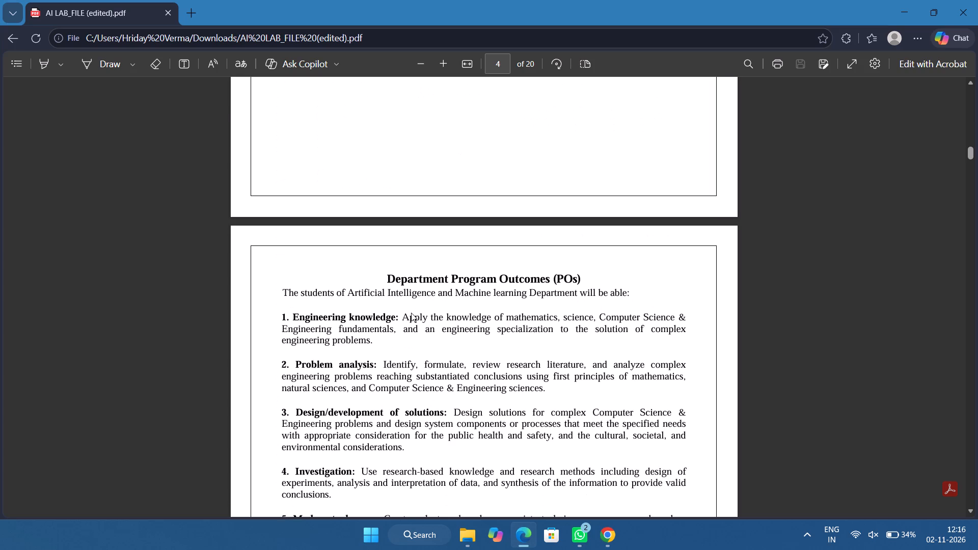
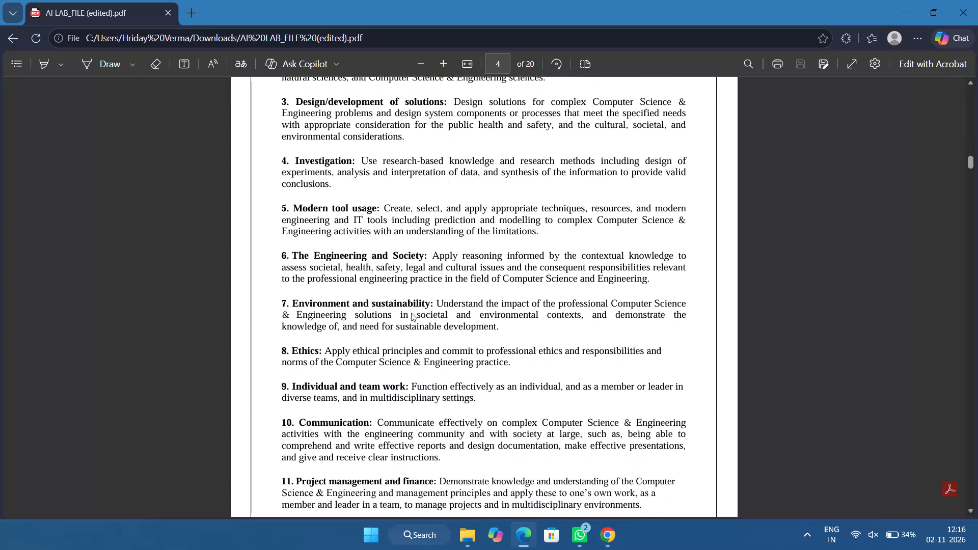
Check the remaining Program Outcomes, the Course Outcomes tables, the List of Experiments and the Index in the converted PDF.
{"action": "scroll", "coordinate": [411, 313], "scroll_direction": "down", "scroll_amount": 2}
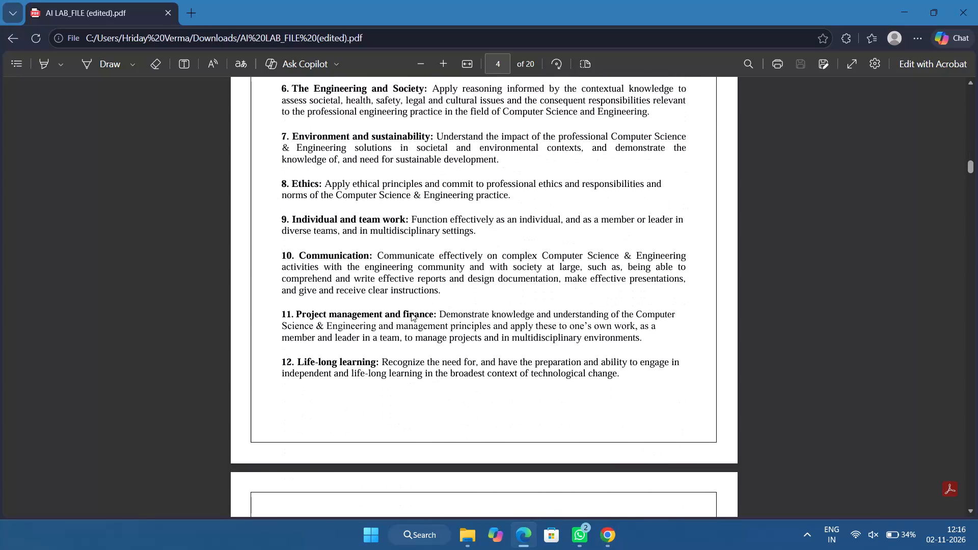
{"action": "scroll", "coordinate": [411, 313], "scroll_direction": "down", "scroll_amount": 4}
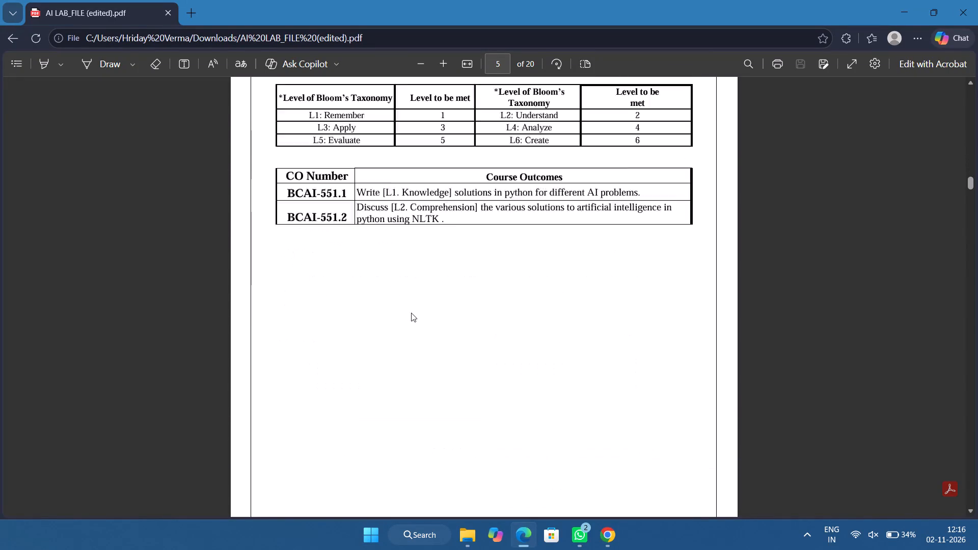
{"action": "scroll", "coordinate": [411, 313], "scroll_direction": "down", "scroll_amount": 1}
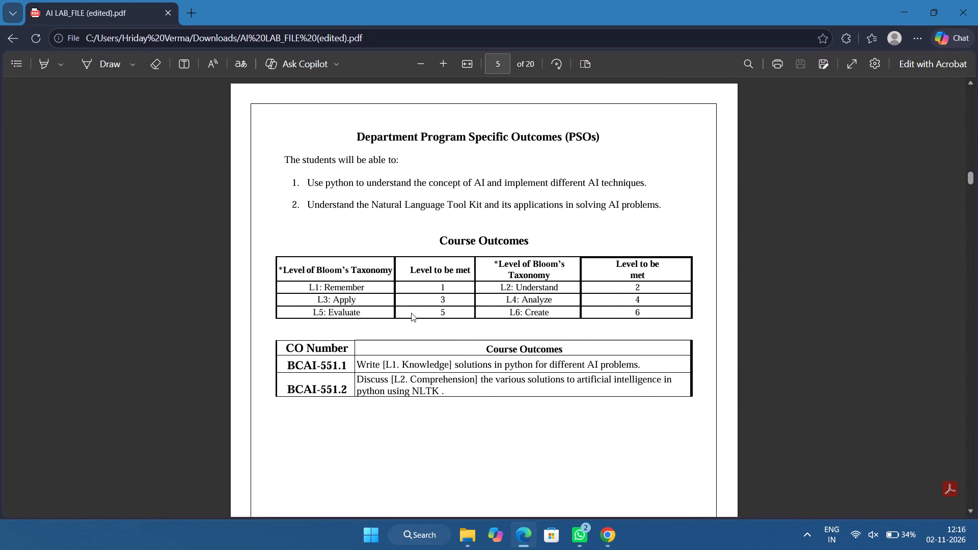
{"action": "scroll", "coordinate": [411, 313], "scroll_direction": "down", "scroll_amount": 3}
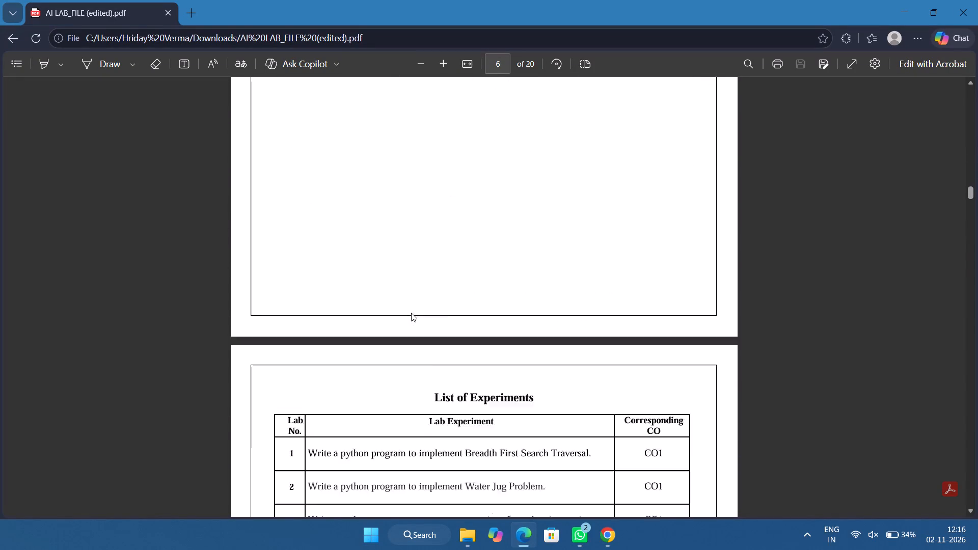
{"action": "scroll", "coordinate": [411, 313], "scroll_direction": "up", "scroll_amount": 1}
{"action": "scroll", "coordinate": [411, 313], "scroll_direction": "down", "scroll_amount": 2}
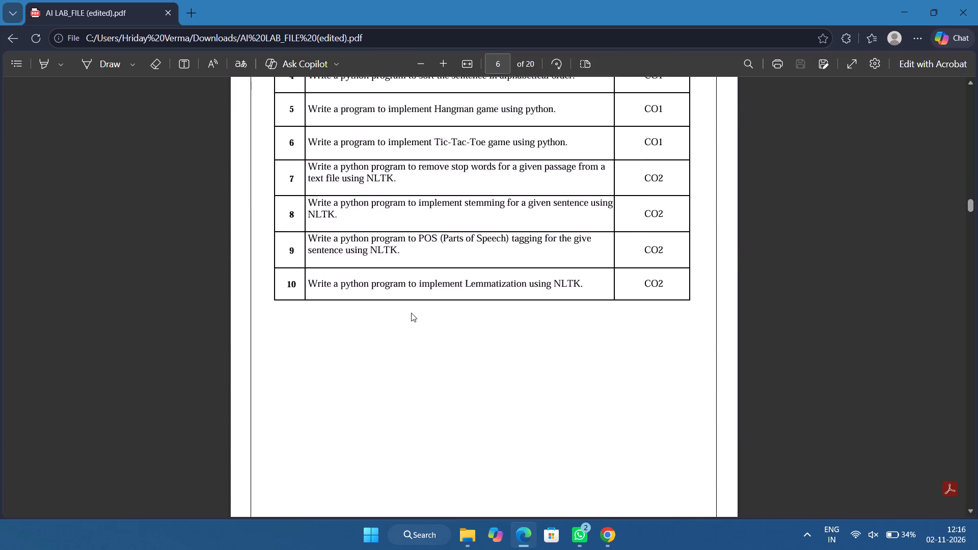
{"action": "scroll", "coordinate": [411, 313], "scroll_direction": "down", "scroll_amount": 6}
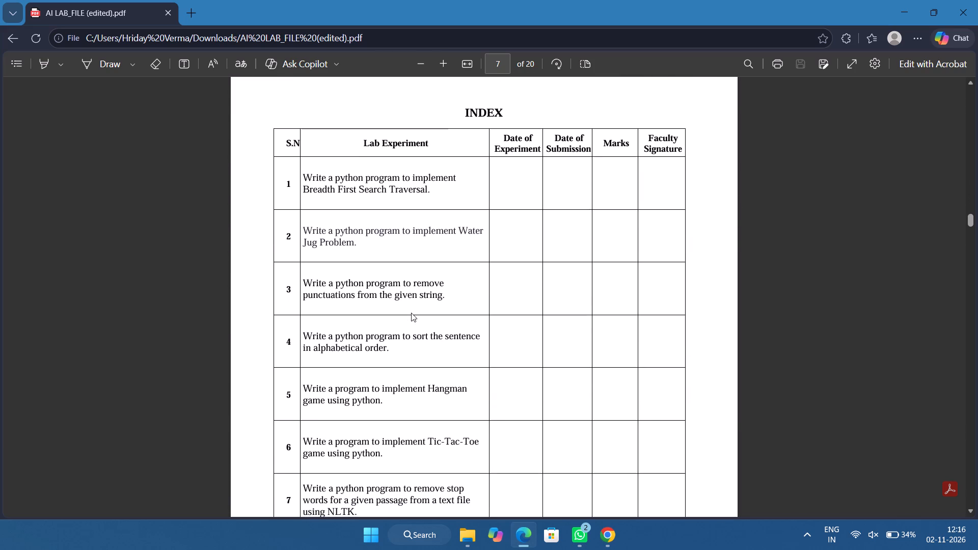
{"action": "scroll", "coordinate": [411, 313], "scroll_direction": "down", "scroll_amount": 2}
Review the code and output pages of Experiments 1 to 5 in the converted PDF.
{"action": "scroll", "coordinate": [411, 313], "scroll_direction": "down", "scroll_amount": 3}
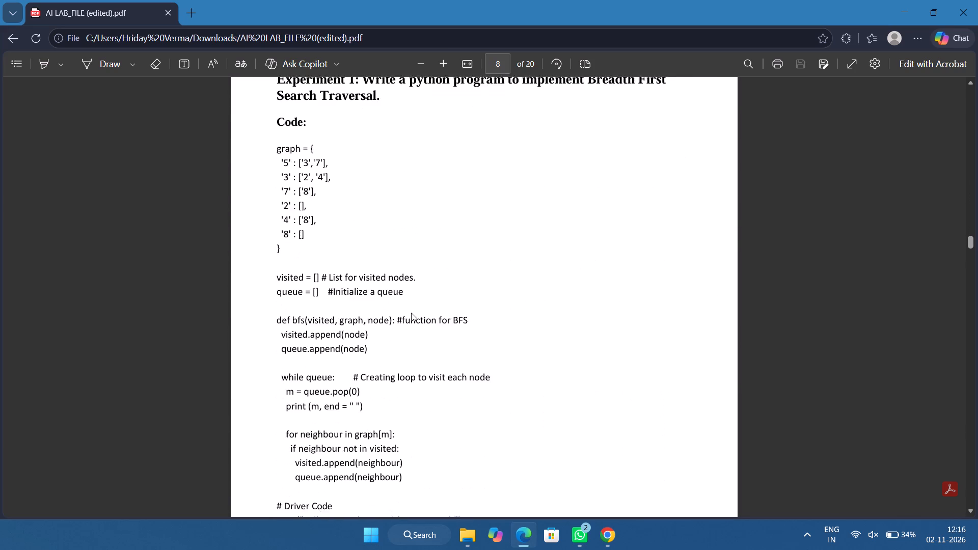
{"action": "scroll", "coordinate": [411, 313], "scroll_direction": "down", "scroll_amount": 1}
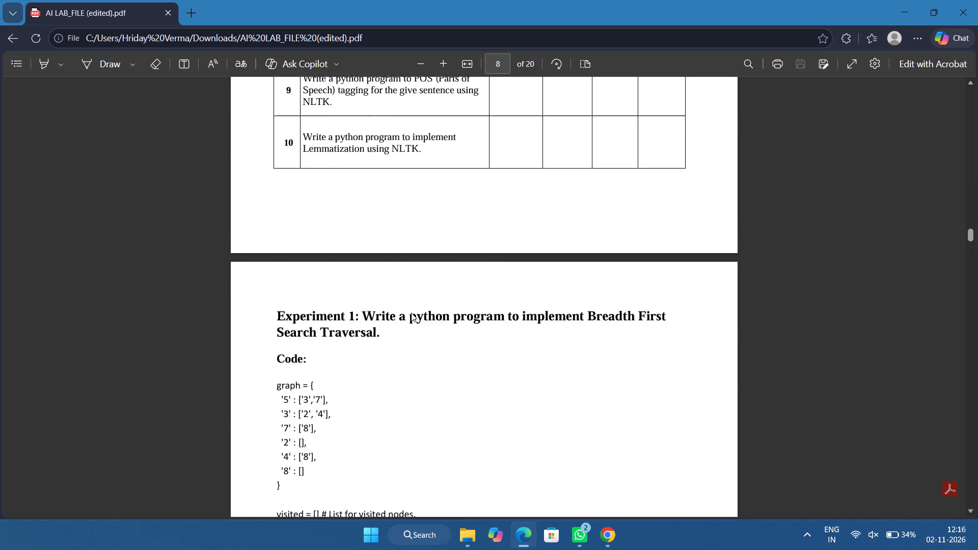
{"action": "scroll", "coordinate": [411, 313], "scroll_direction": "down", "scroll_amount": 7}
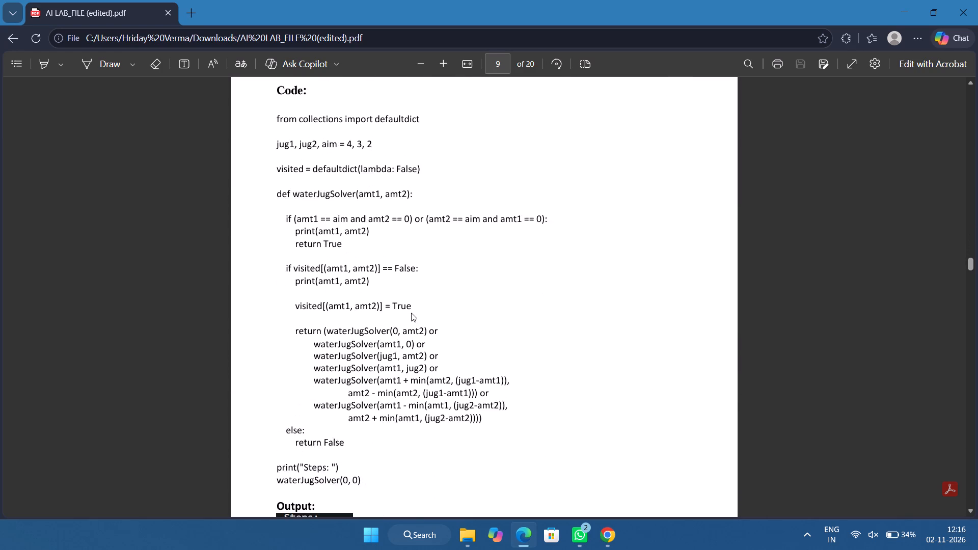
{"action": "scroll", "coordinate": [411, 313], "scroll_direction": "down", "scroll_amount": 2}
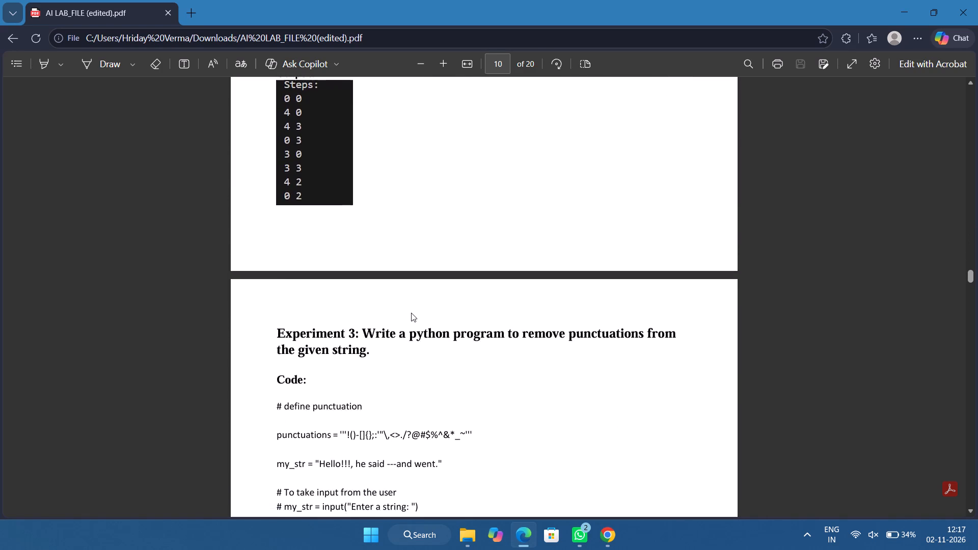
{"action": "scroll", "coordinate": [411, 313], "scroll_direction": "down", "scroll_amount": 1}
{"action": "scroll", "coordinate": [411, 313], "scroll_direction": "up", "scroll_amount": 3}
{"action": "scroll", "coordinate": [411, 313], "scroll_direction": "right", "scroll_amount": 1}
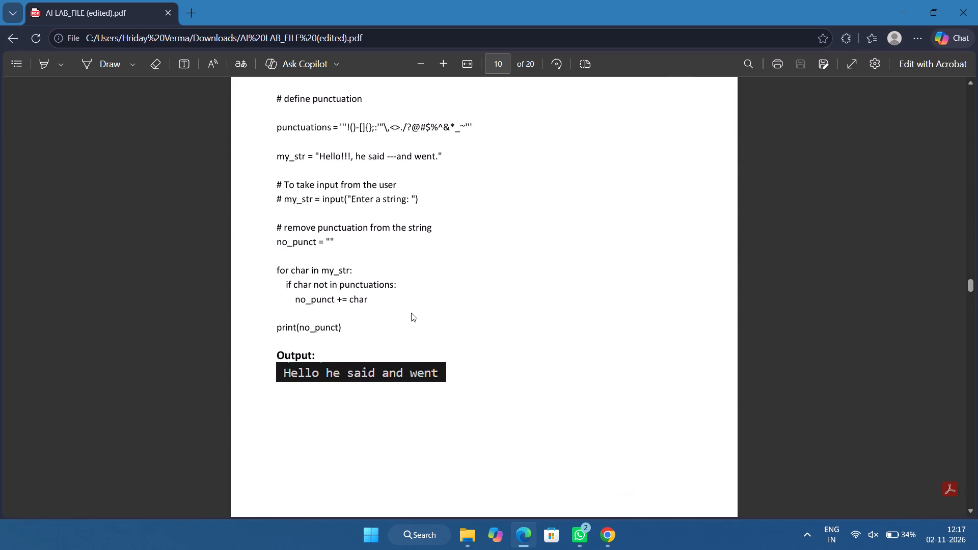
{"action": "scroll", "coordinate": [411, 313], "scroll_direction": "right", "scroll_amount": 1}
{"action": "scroll", "coordinate": [411, 313], "scroll_direction": "down", "scroll_amount": 7}
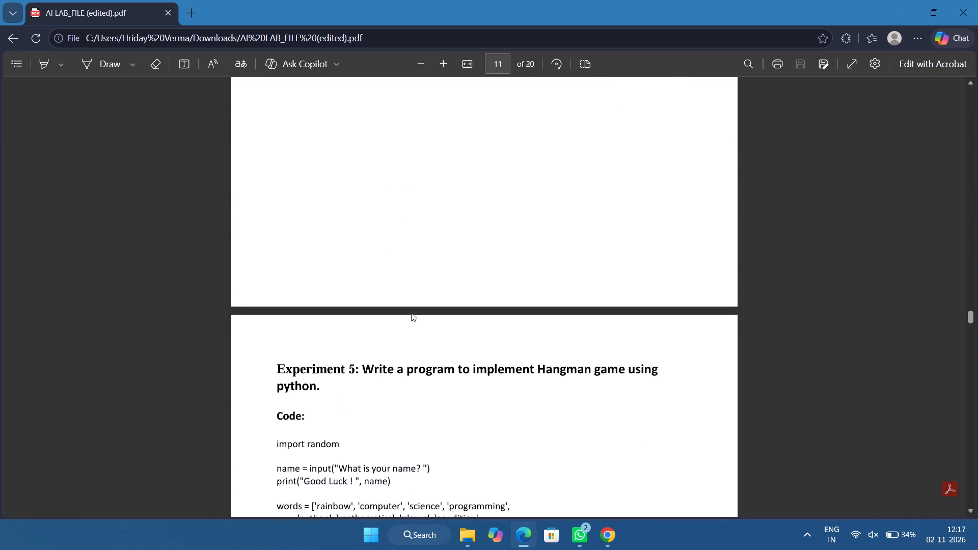
{"action": "scroll", "coordinate": [411, 313], "scroll_direction": "down", "scroll_amount": 3}
{"action": "scroll", "coordinate": [411, 313], "scroll_direction": "up", "scroll_amount": 3}
{"action": "scroll", "coordinate": [411, 313], "scroll_direction": "down", "scroll_amount": 1}
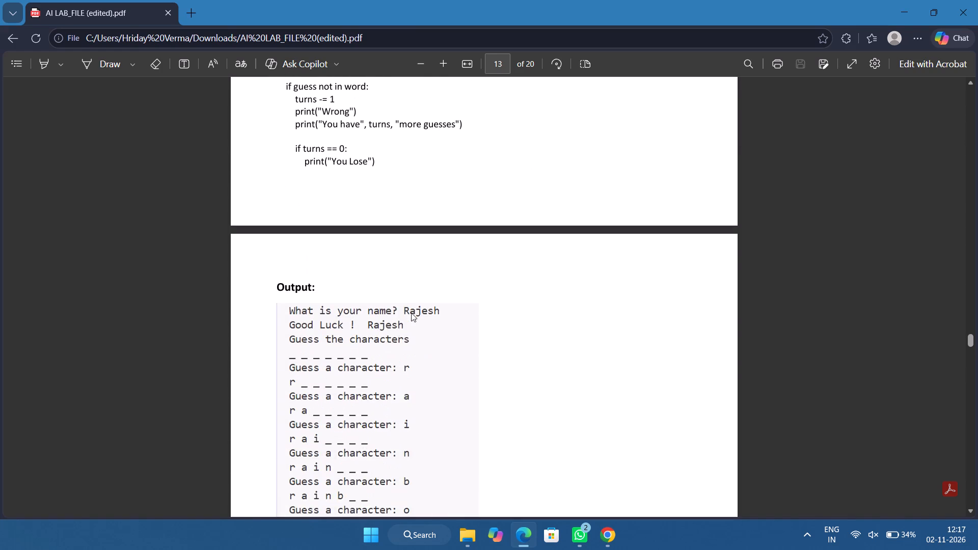
Review the converted PDF from the Hangman output through Experiment 10 on the last page.
{"action": "scroll", "coordinate": [411, 313], "scroll_direction": "down", "scroll_amount": 4}
{"action": "scroll", "coordinate": [411, 313], "scroll_direction": "up", "scroll_amount": 1}
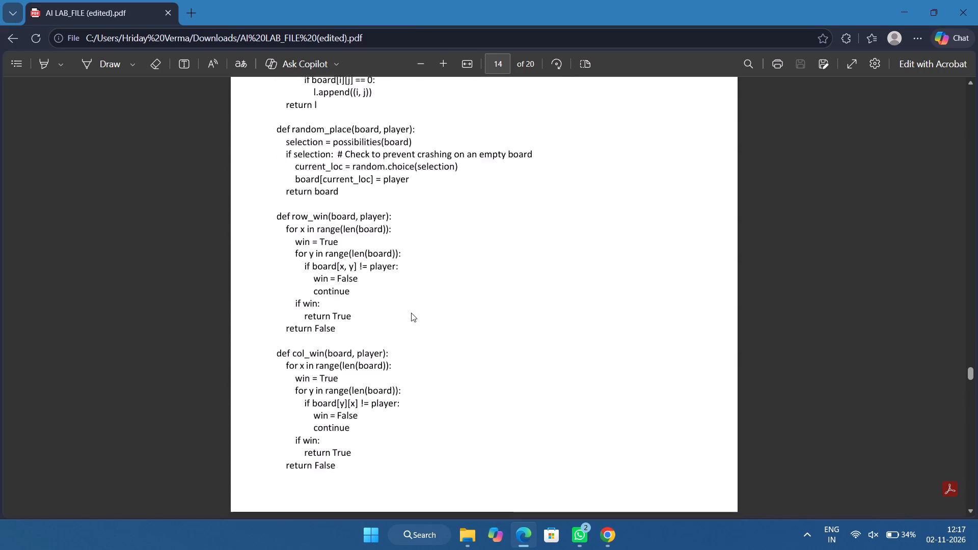
{"action": "scroll", "coordinate": [411, 313], "scroll_direction": "down", "scroll_amount": 6}
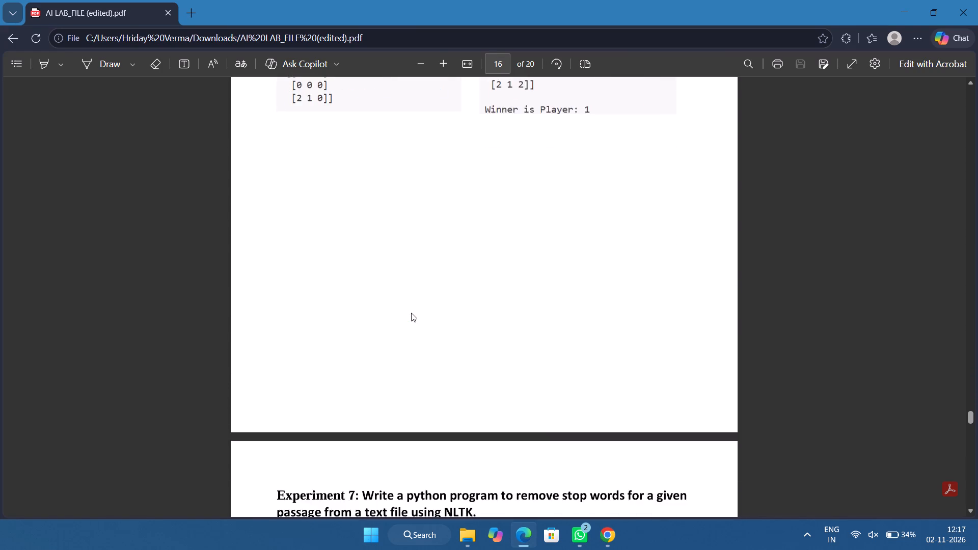
{"action": "scroll", "coordinate": [411, 313], "scroll_direction": "up", "scroll_amount": 1}
{"action": "scroll", "coordinate": [411, 313], "scroll_direction": "down", "scroll_amount": 2}
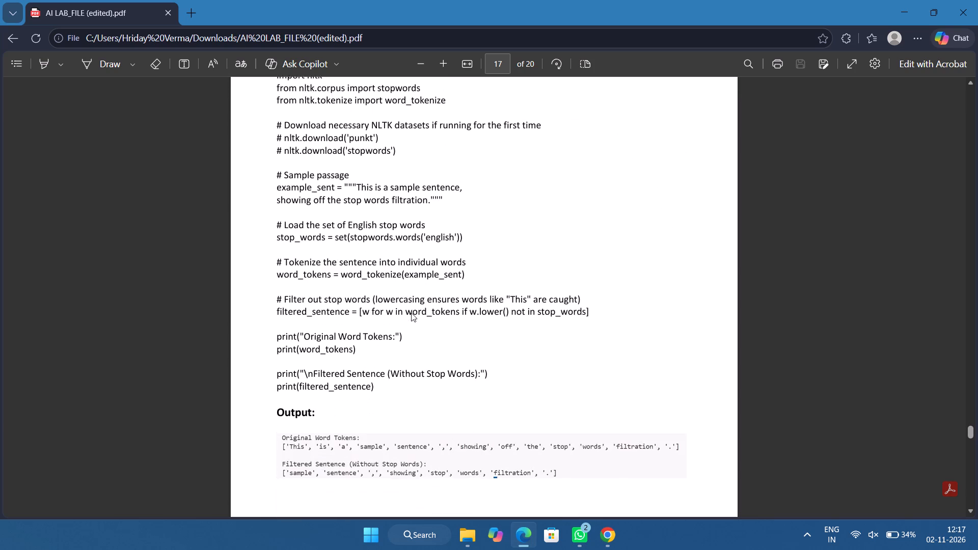
{"action": "scroll", "coordinate": [411, 313], "scroll_direction": "down", "scroll_amount": 3}
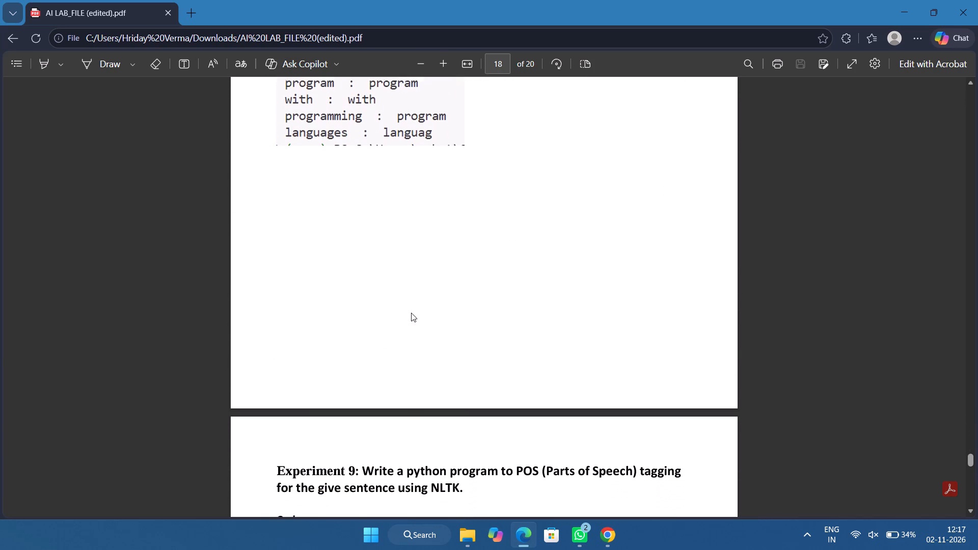
{"action": "scroll", "coordinate": [411, 313], "scroll_direction": "down", "scroll_amount": 2}
{"action": "scroll", "coordinate": [411, 313], "scroll_direction": "up", "scroll_amount": 8}
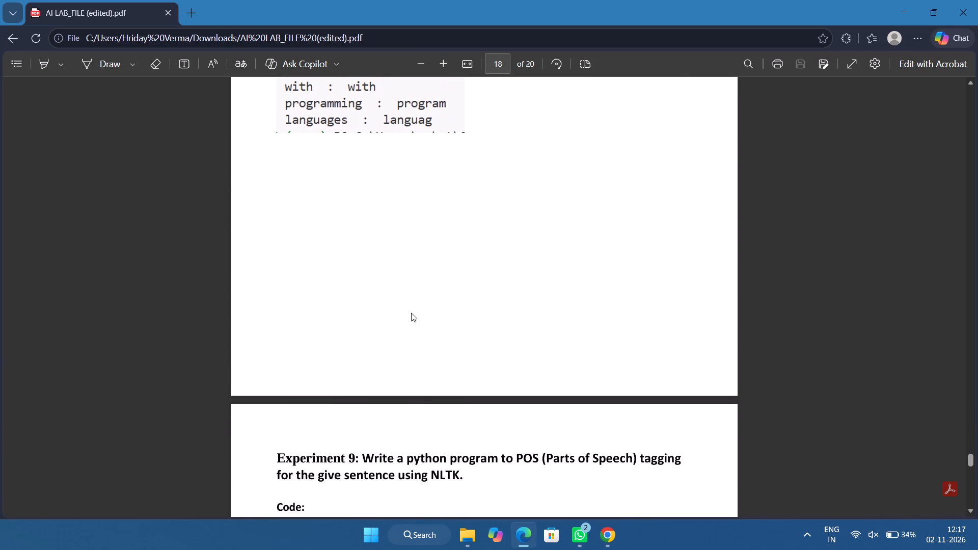
{"action": "scroll", "coordinate": [411, 313], "scroll_direction": "down", "scroll_amount": 3}
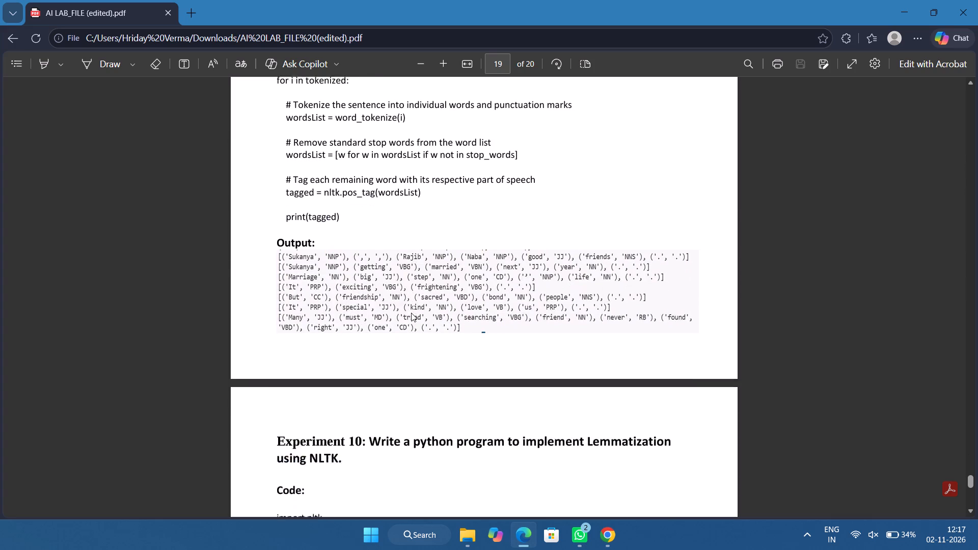
{"action": "scroll", "coordinate": [411, 313], "scroll_direction": "down", "scroll_amount": 3}
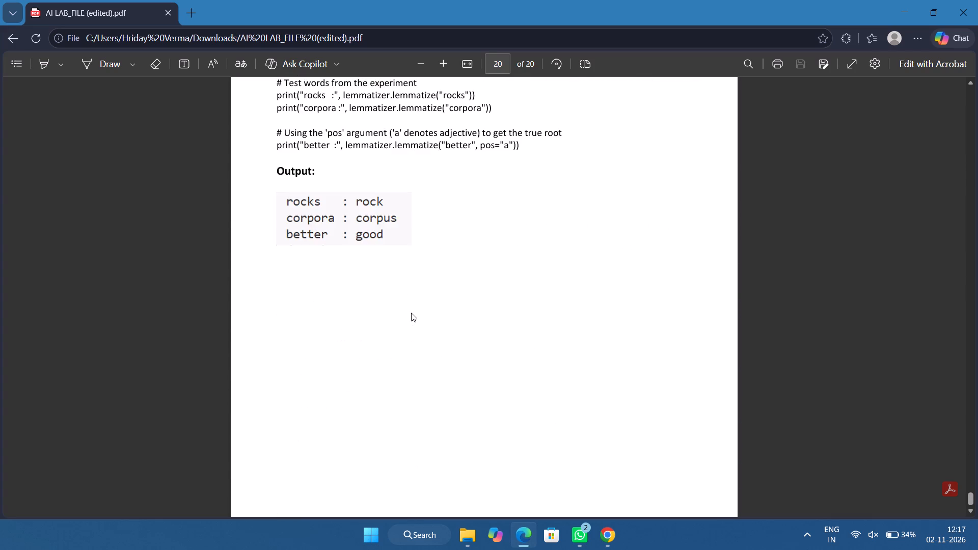
{"action": "scroll", "coordinate": [411, 313], "scroll_direction": "down", "scroll_amount": 3}
Close the AI LAB_FILE (edited) PDF.
{"action": "left_click", "coordinate": [168, 12]}
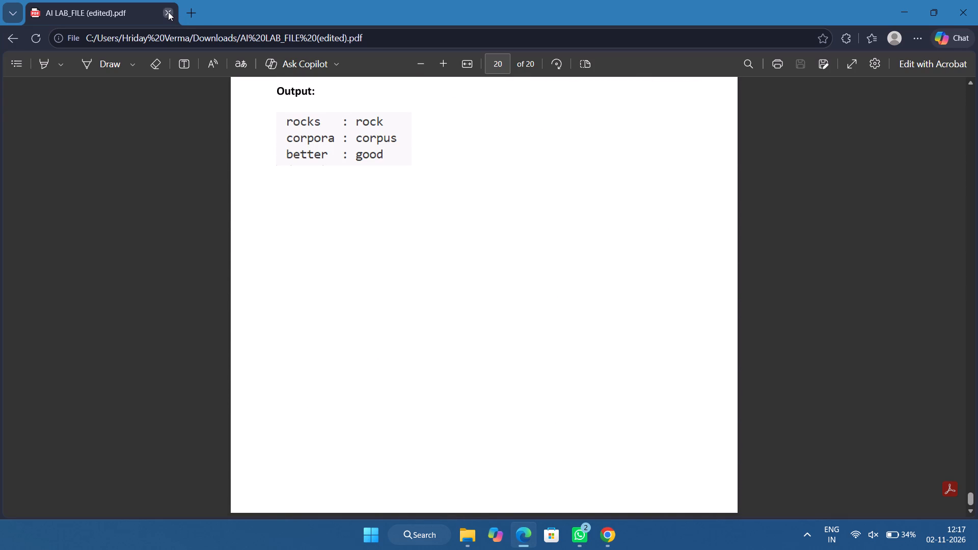
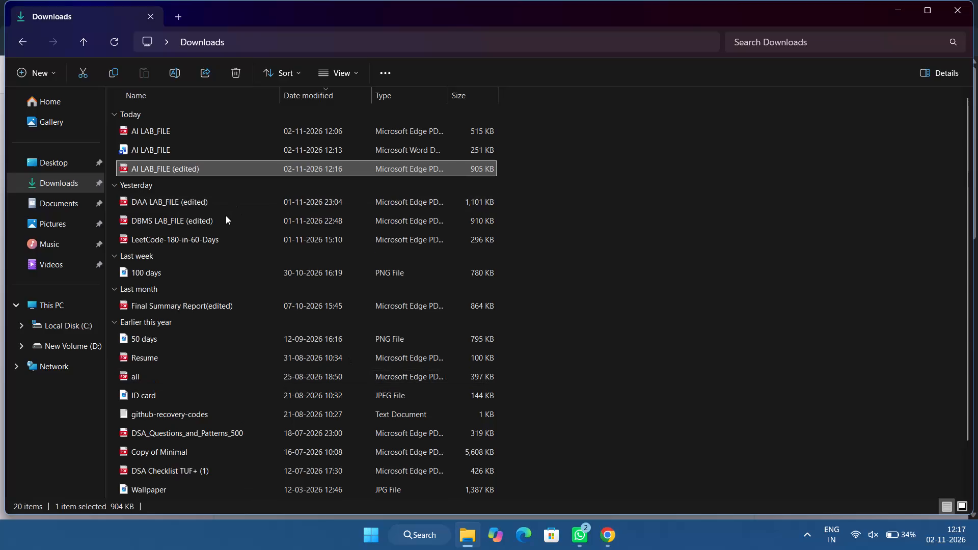
Delete the original AI LAB_FILE PDF and the AI LAB_FILE Word document from Downloads, keeping the edited PDF.
{"action": "left_click", "coordinate": [223, 218]}
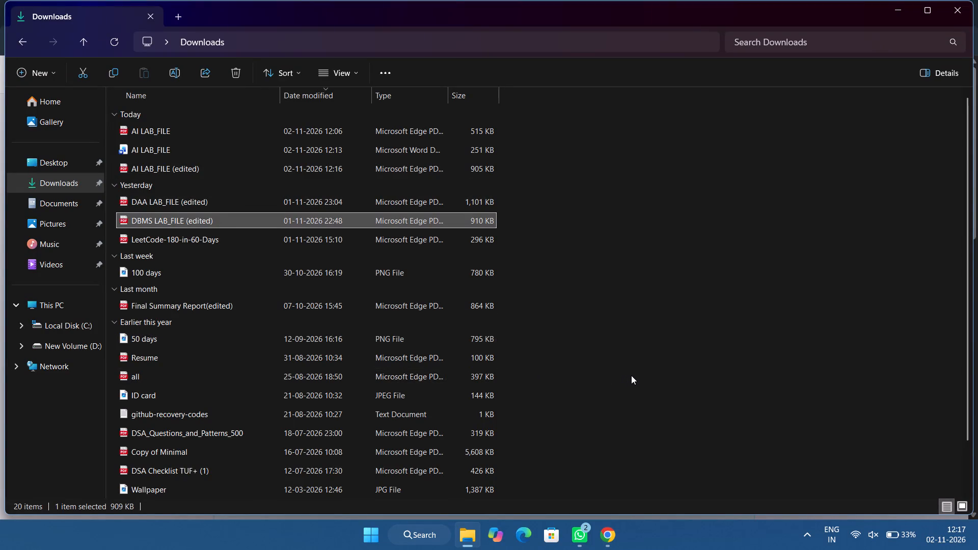
{"action": "left_click", "coordinate": [226, 132]}
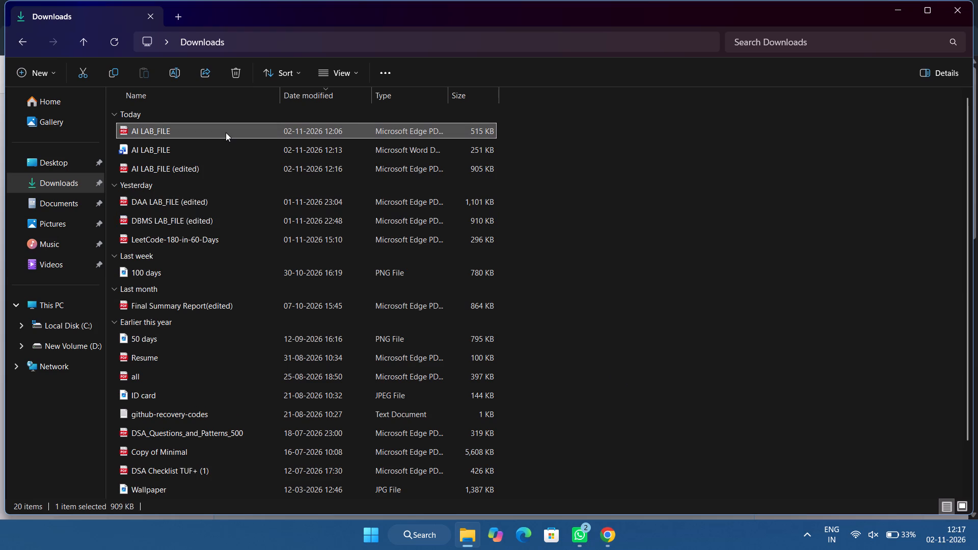
{"action": "left_click", "coordinate": [236, 69]}
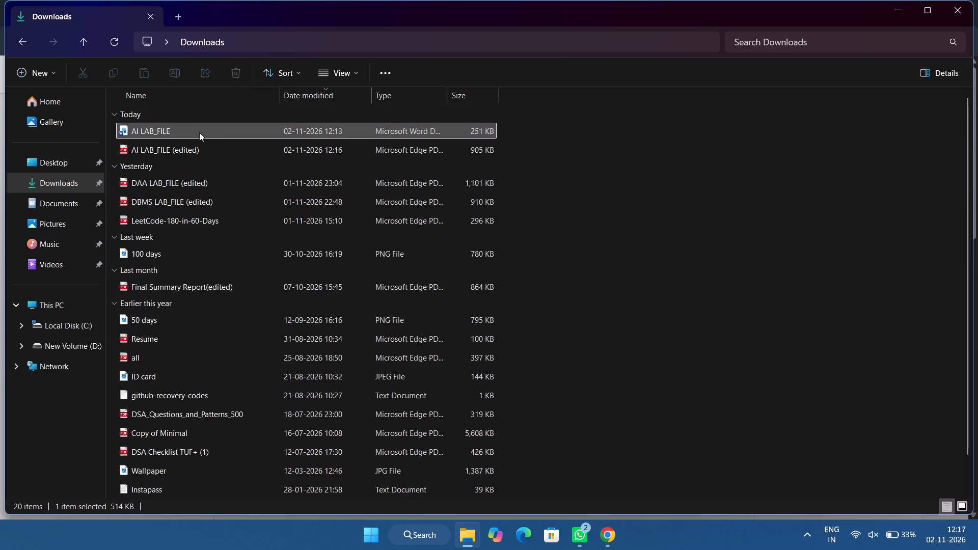
{"action": "left_click", "coordinate": [202, 130]}
{"action": "left_click", "coordinate": [234, 74]}
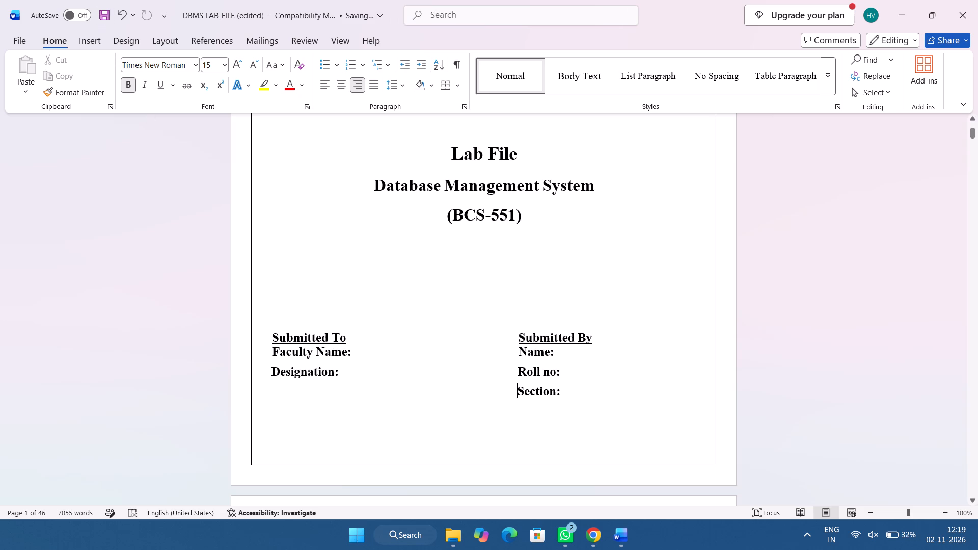
Check the DBMS lab file's cover page and the vision and mission pages, and close the document.
{"action": "scroll", "coordinate": [369, 276], "scroll_direction": "up", "scroll_amount": 2}
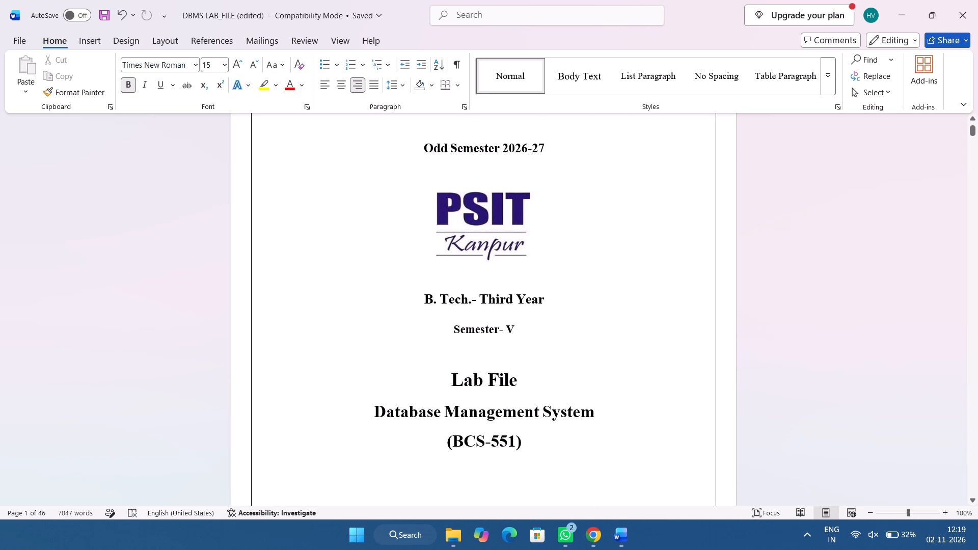
{"action": "scroll", "coordinate": [369, 276], "scroll_direction": "up", "scroll_amount": 2}
{"action": "scroll", "coordinate": [369, 276], "scroll_direction": "down", "scroll_amount": 9}
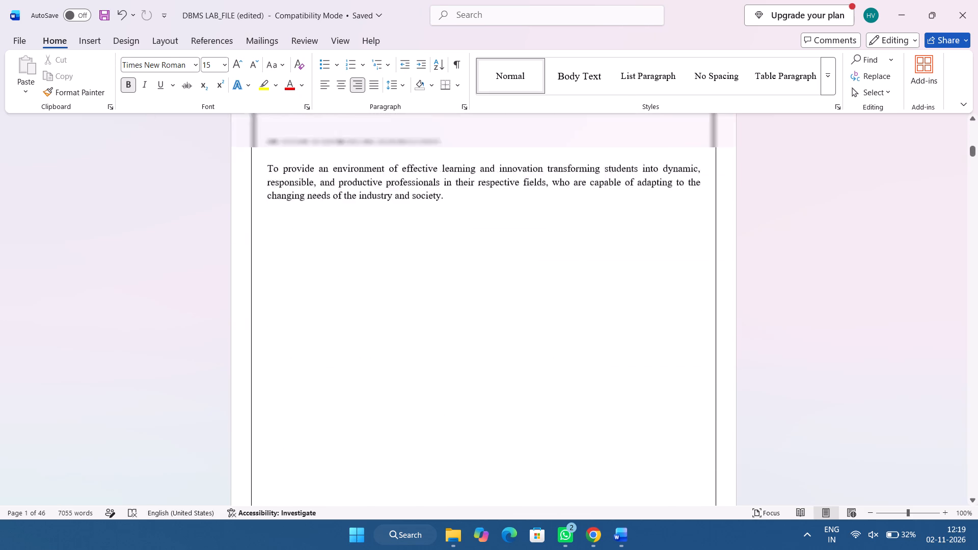
{"action": "scroll", "coordinate": [369, 276], "scroll_direction": "up", "scroll_amount": 3}
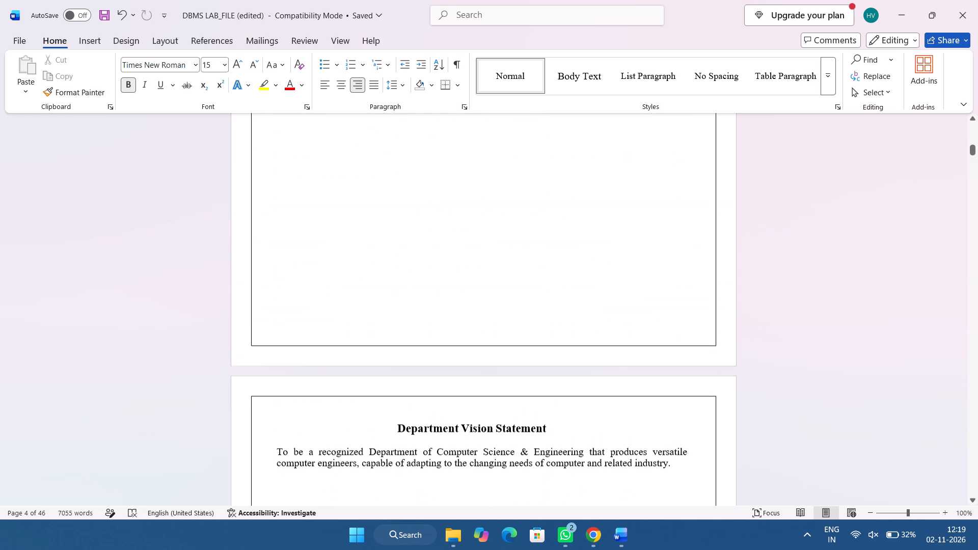
{"action": "scroll", "coordinate": [369, 276], "scroll_direction": "up", "scroll_amount": 6}
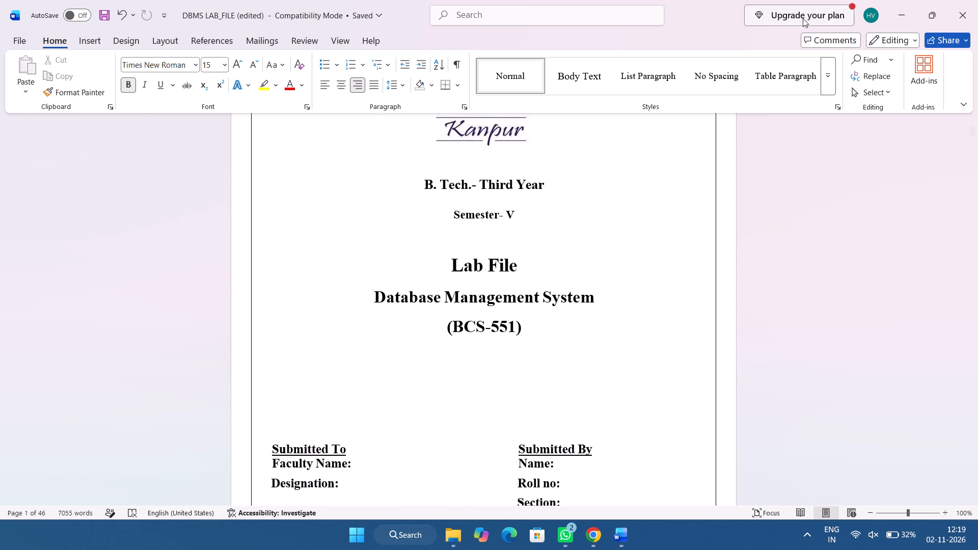
{"action": "left_click", "coordinate": [965, 4]}
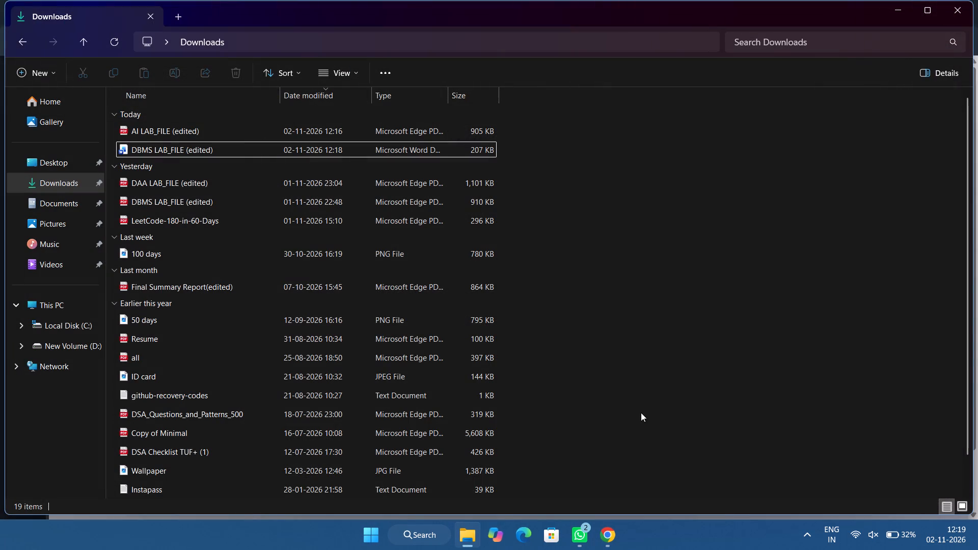
Delete the old DBMS LAB_FILE (edited) PDF from Downloads.
{"action": "left_click", "coordinate": [200, 201]}
{"action": "left_click", "coordinate": [234, 68]}
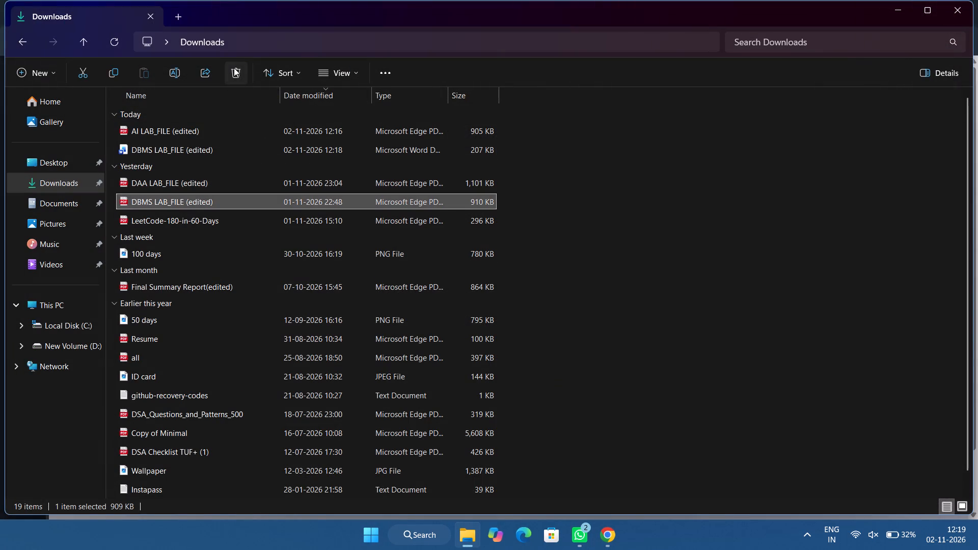
Open the DAA LAB_FILE (edited) PDF, examine its cover page details and Table of Contents, and close it.
{"action": "double_click", "coordinate": [181, 183]}
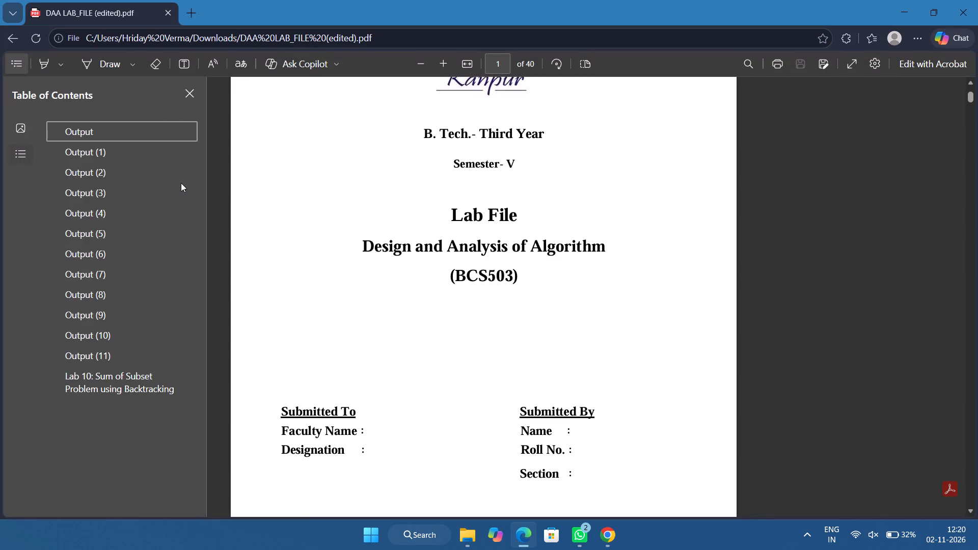
{"action": "left_click", "coordinate": [190, 89]}
{"action": "scroll", "coordinate": [497, 271], "scroll_direction": "down", "scroll_amount": 1}
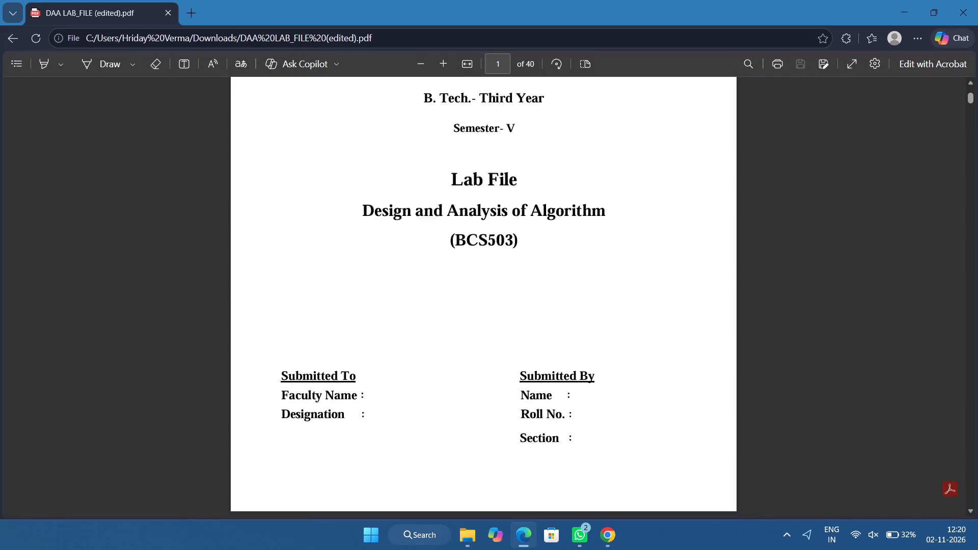
{"action": "scroll", "coordinate": [497, 271], "scroll_direction": "down", "scroll_amount": 4}
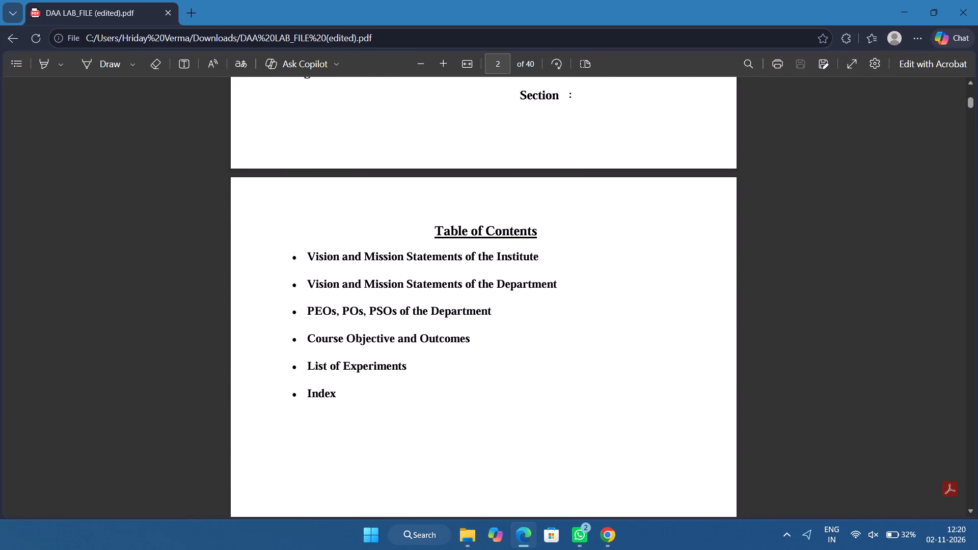
{"action": "scroll", "coordinate": [497, 271], "scroll_direction": "up", "scroll_amount": 4}
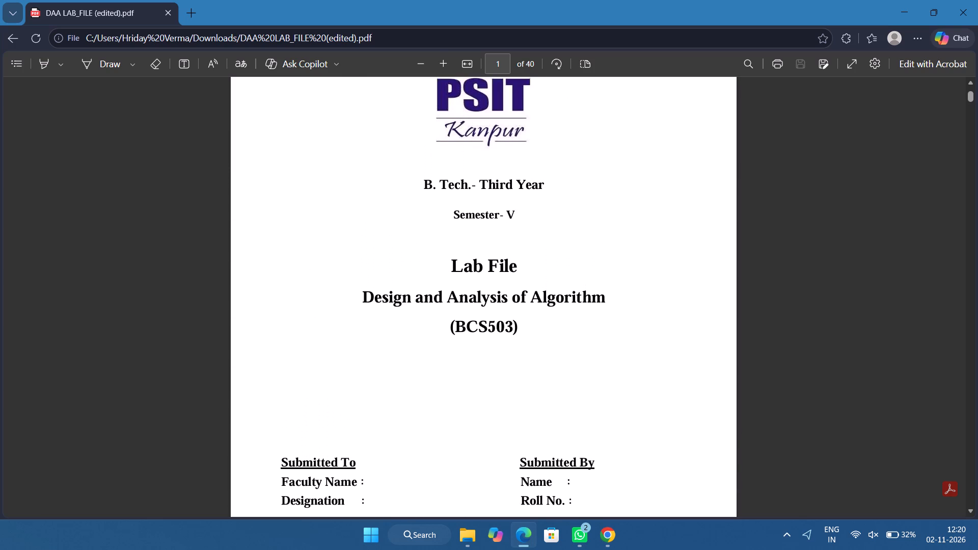
{"action": "scroll", "coordinate": [497, 271], "scroll_direction": "up", "scroll_amount": 2}
{"action": "scroll", "coordinate": [497, 271], "scroll_direction": "down", "scroll_amount": 5}
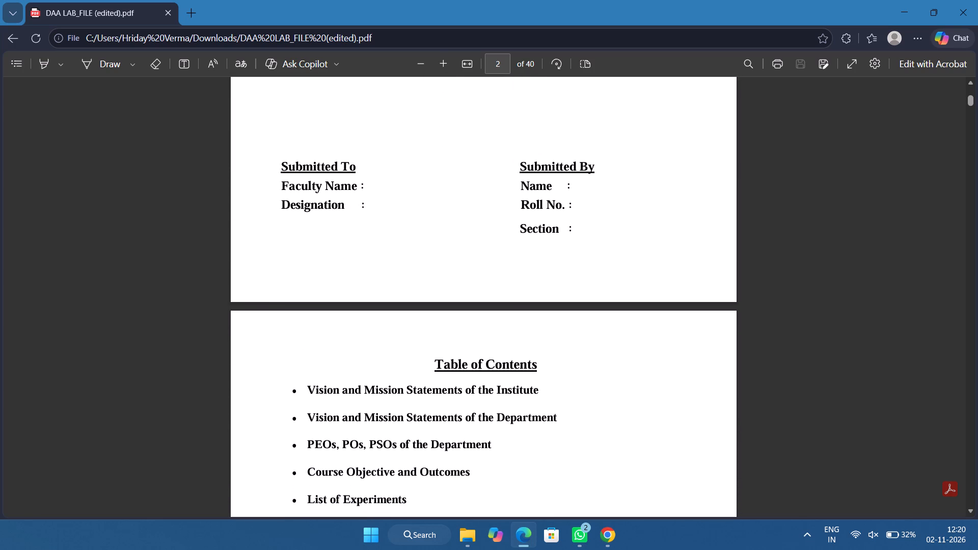
{"action": "scroll", "coordinate": [497, 271], "scroll_direction": "up", "scroll_amount": 1}
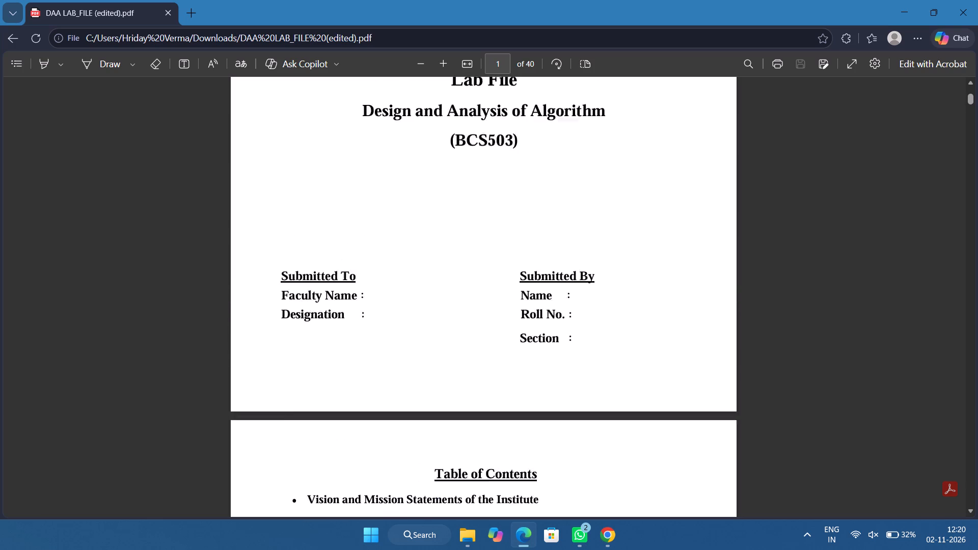
{"action": "scroll", "coordinate": [497, 271], "scroll_direction": "up", "scroll_amount": 1}
{"action": "scroll", "coordinate": [497, 271], "scroll_direction": "down", "scroll_amount": 2}
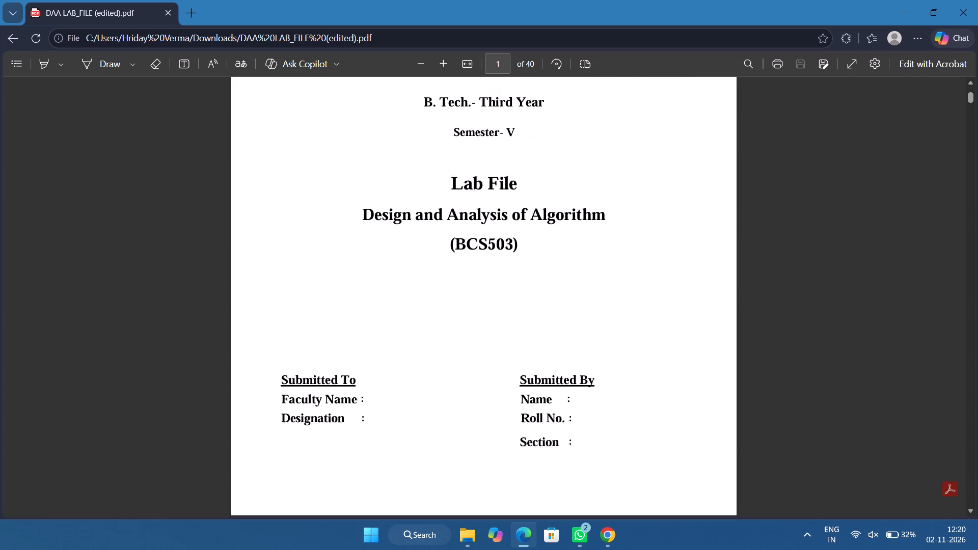
{"action": "scroll", "coordinate": [497, 271], "scroll_direction": "down", "scroll_amount": 3}
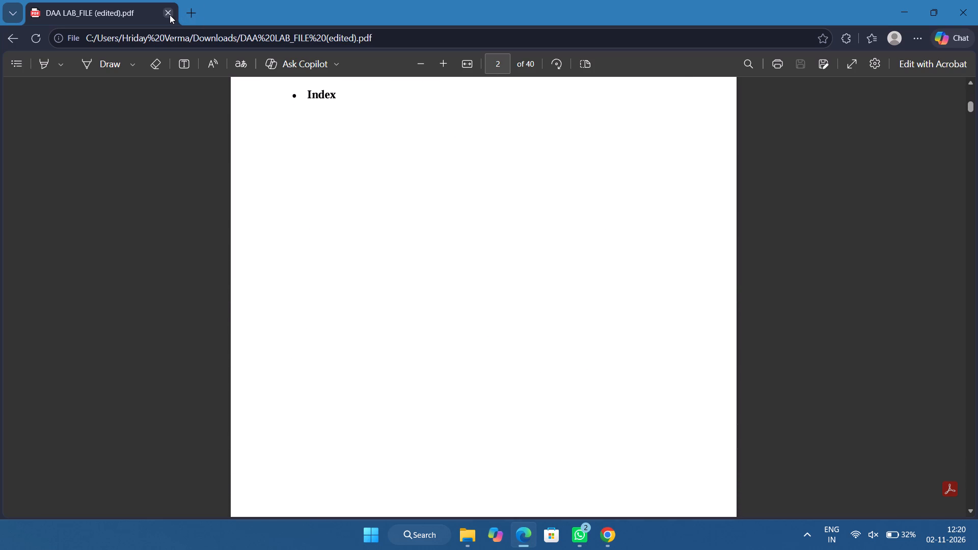
{"action": "left_click", "coordinate": [170, 15]}
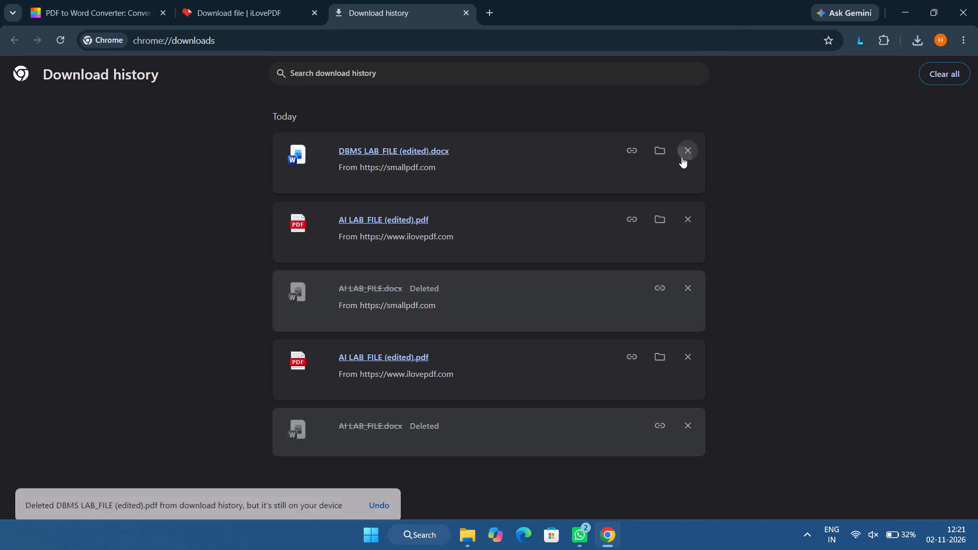
{"action": "triple_click", "coordinate": [682, 157]}
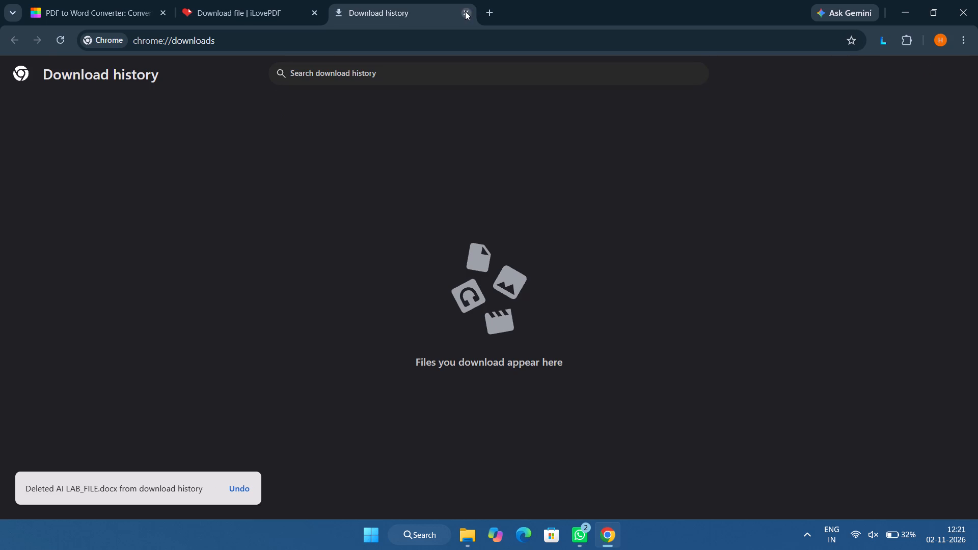
{"action": "left_click", "coordinate": [465, 11]}
Open the new DBMS LAB_FILE (edited) PDF from Downloads and examine its cover page headings and the Submitted To and Submitted By details.
{"action": "left_click", "coordinate": [478, 533]}
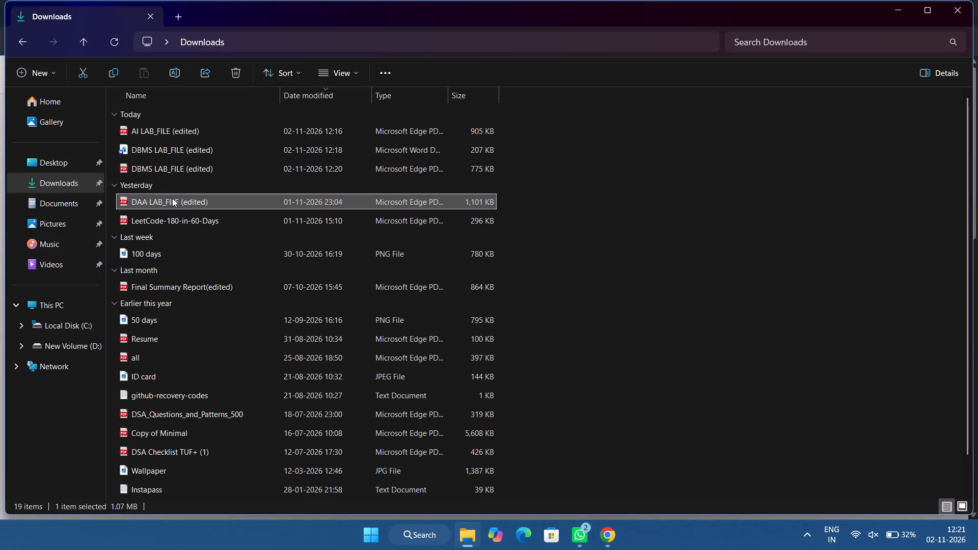
{"action": "double_click", "coordinate": [173, 170]}
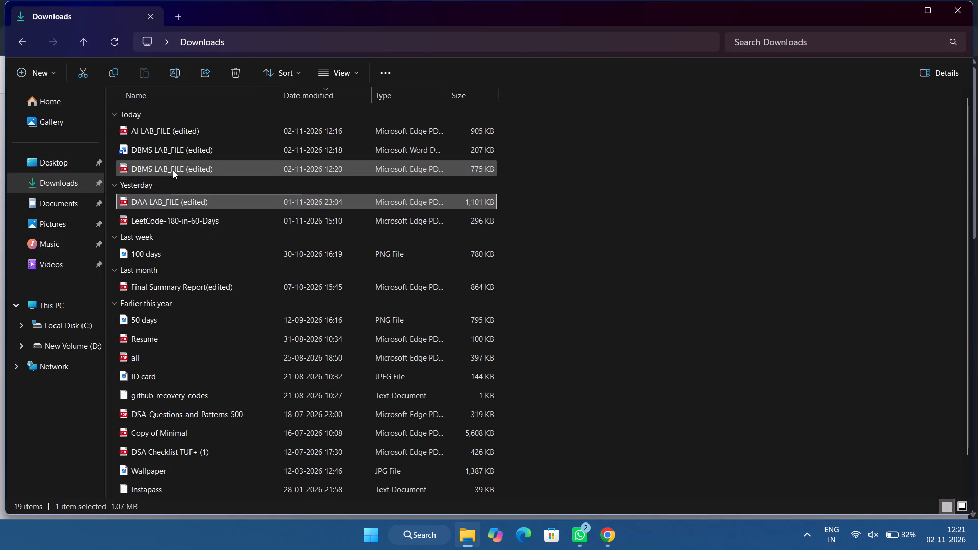
{"action": "scroll", "coordinate": [490, 307], "scroll_direction": "up", "scroll_amount": 4}
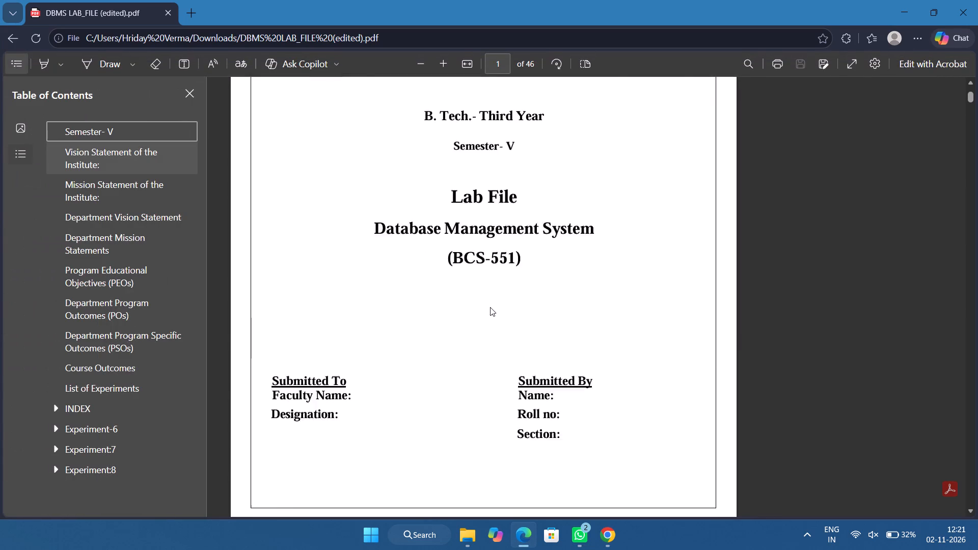
{"action": "scroll", "coordinate": [490, 307], "scroll_direction": "down", "scroll_amount": 3}
{"action": "scroll", "coordinate": [490, 307], "scroll_direction": "up", "scroll_amount": 1}
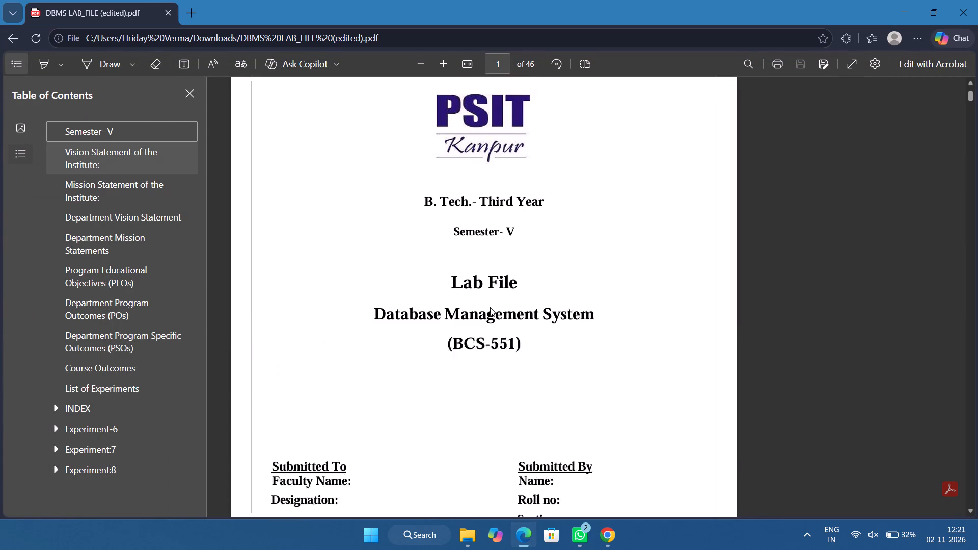
{"action": "scroll", "coordinate": [490, 307], "scroll_direction": "up", "scroll_amount": 1}
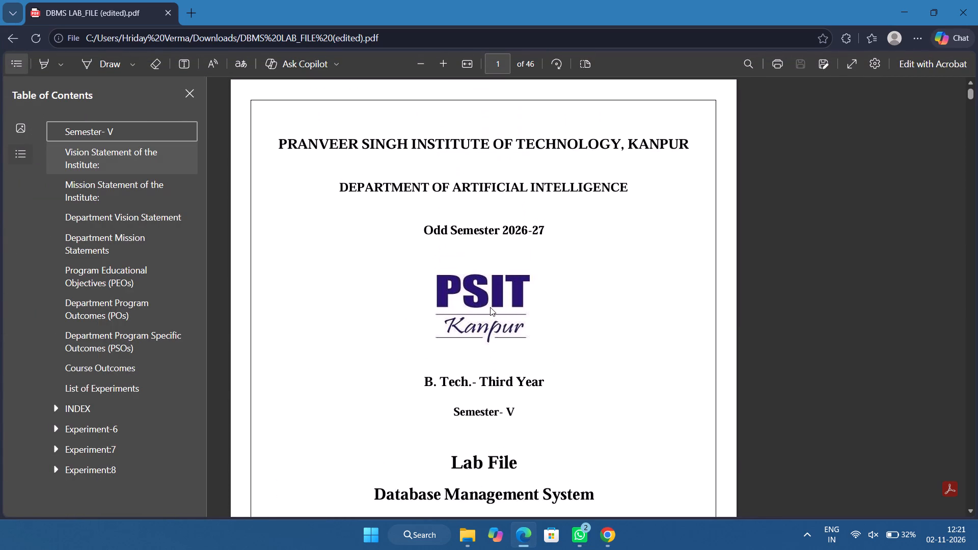
{"action": "scroll", "coordinate": [490, 307], "scroll_direction": "down", "scroll_amount": 1}
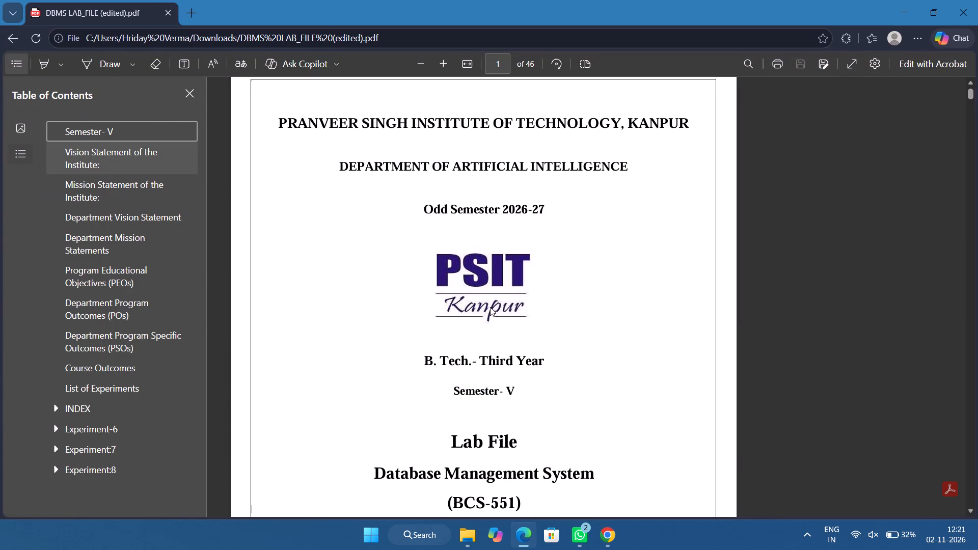
{"action": "scroll", "coordinate": [490, 307], "scroll_direction": "down", "scroll_amount": 1}
{"action": "scroll", "coordinate": [490, 307], "scroll_direction": "up", "scroll_amount": 2}
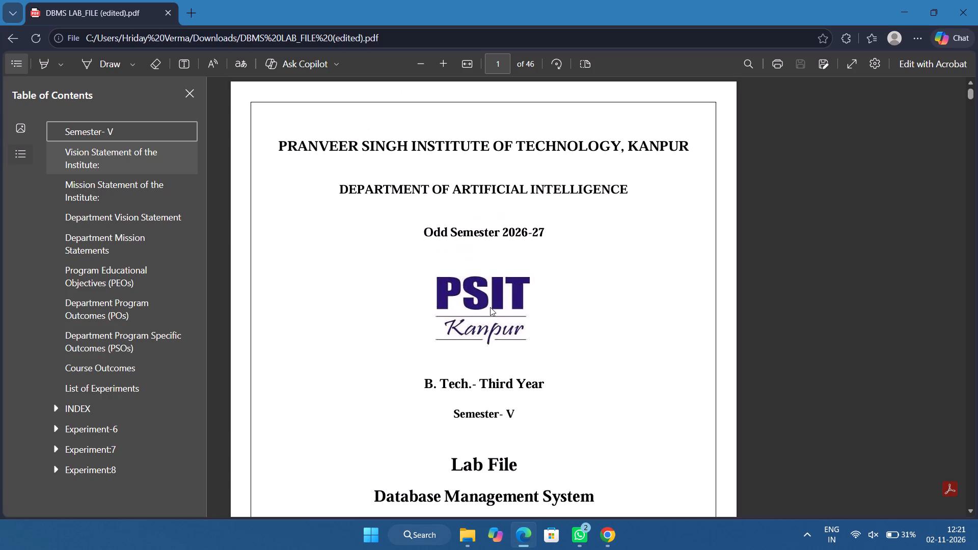
{"action": "scroll", "coordinate": [490, 307], "scroll_direction": "down", "scroll_amount": 1}
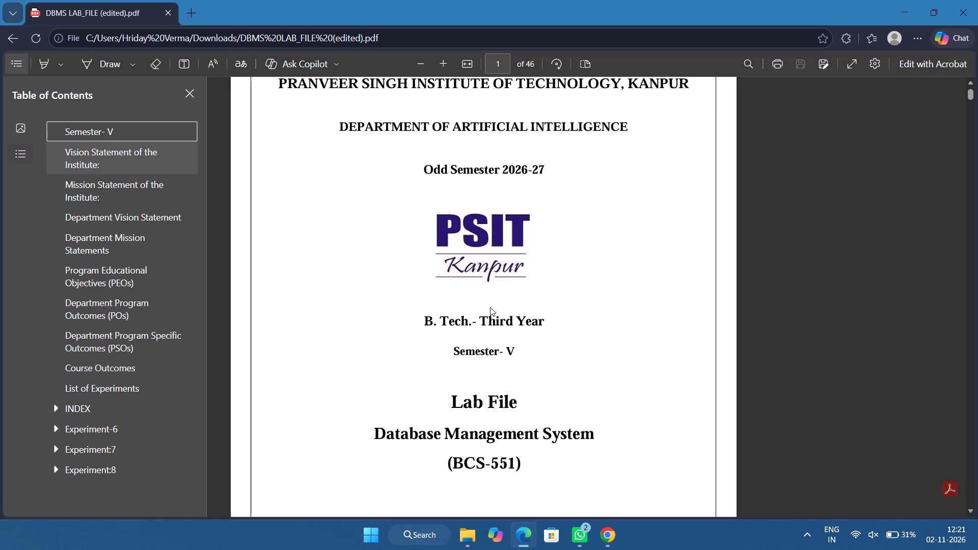
{"action": "scroll", "coordinate": [490, 307], "scroll_direction": "down", "scroll_amount": 1}
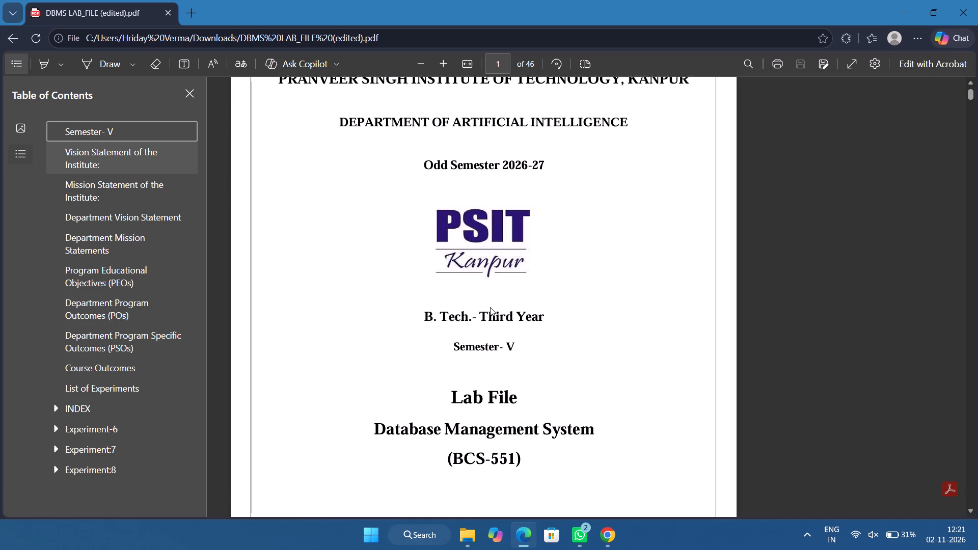
{"action": "scroll", "coordinate": [490, 307], "scroll_direction": "down", "scroll_amount": 3}
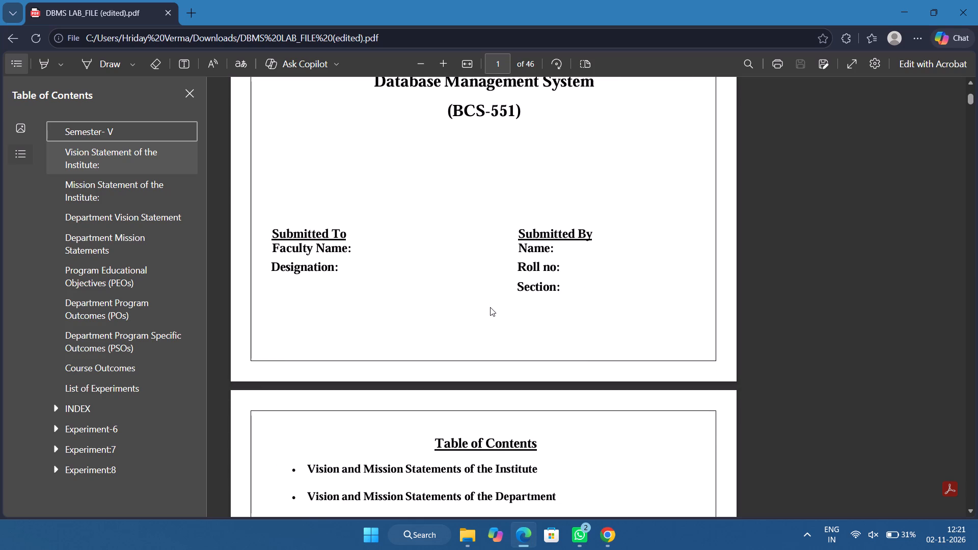
{"action": "scroll", "coordinate": [490, 307], "scroll_direction": "down", "scroll_amount": 1}
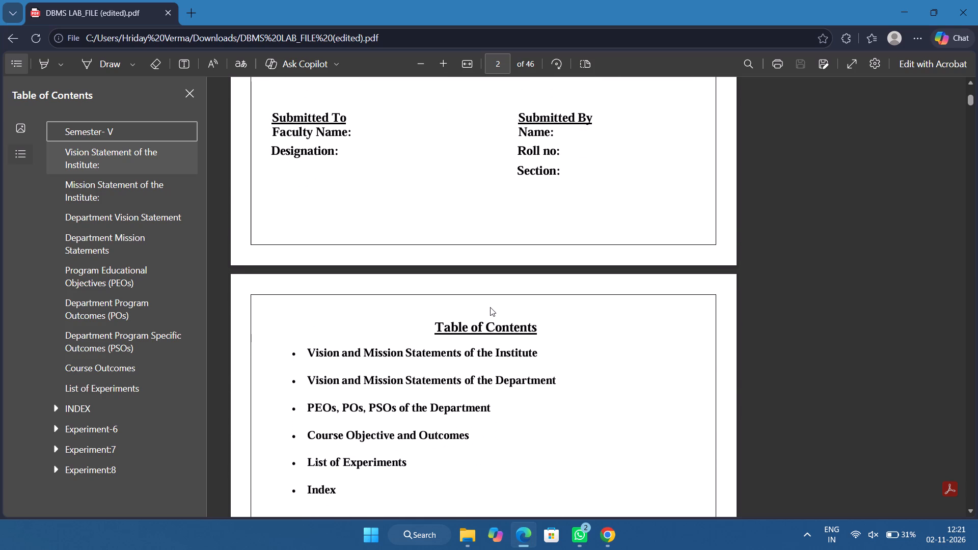
{"action": "scroll", "coordinate": [490, 307], "scroll_direction": "up", "scroll_amount": 2}
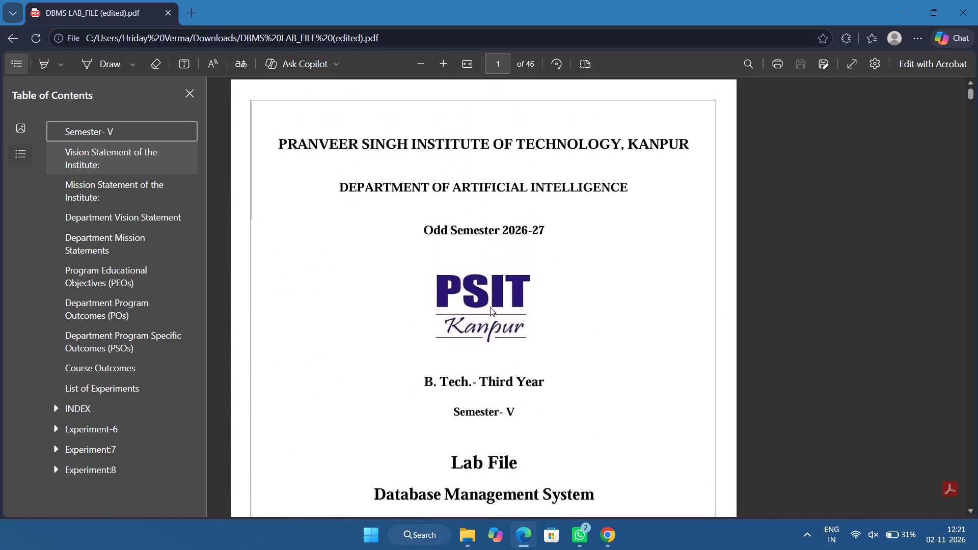
Check the DBMS PDF's pages after the cover, from the Table of Contents and vision and mission statements to the Course Outcomes.
{"action": "scroll", "coordinate": [490, 307], "scroll_direction": "down", "scroll_amount": 5}
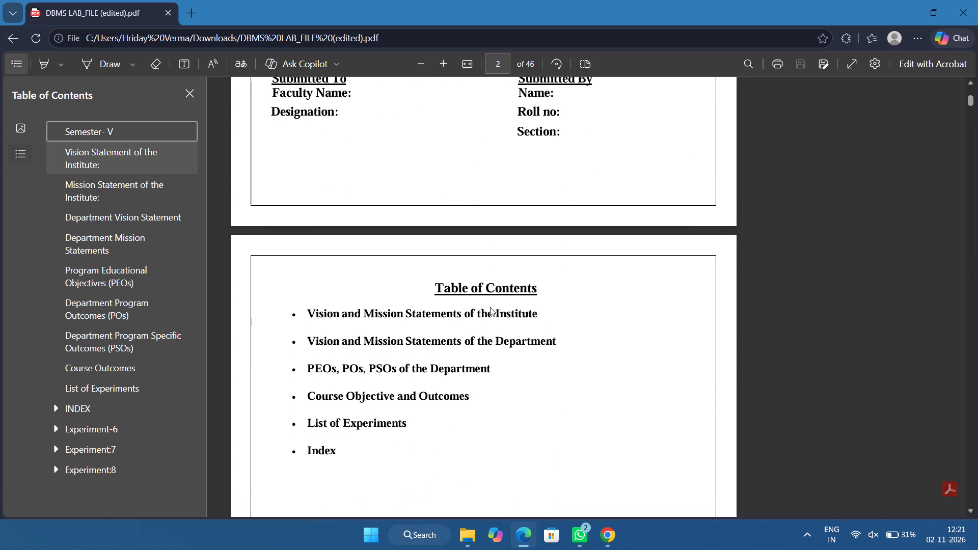
{"action": "scroll", "coordinate": [490, 307], "scroll_direction": "down", "scroll_amount": 4}
{"action": "scroll", "coordinate": [490, 307], "scroll_direction": "up", "scroll_amount": 1}
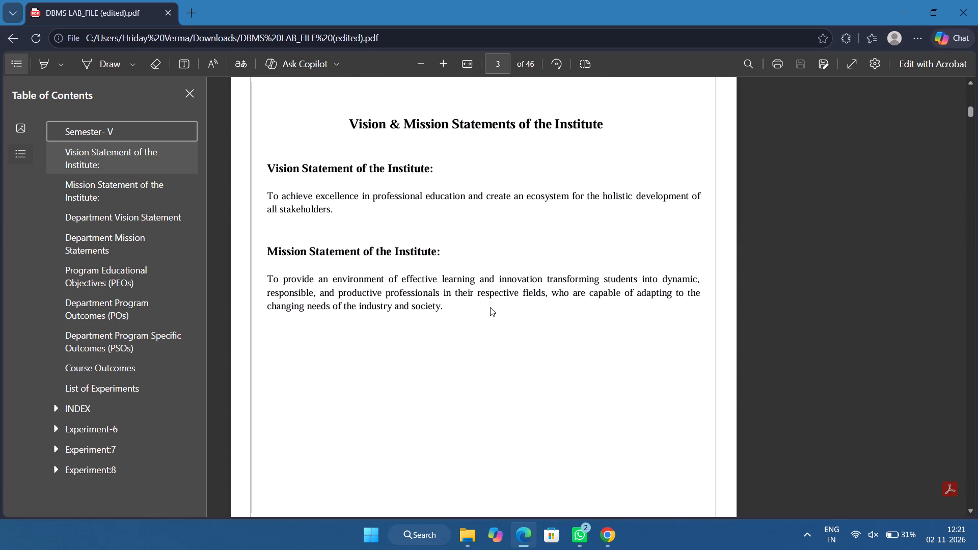
{"action": "scroll", "coordinate": [490, 307], "scroll_direction": "up", "scroll_amount": 1}
{"action": "scroll", "coordinate": [490, 307], "scroll_direction": "down", "scroll_amount": 8}
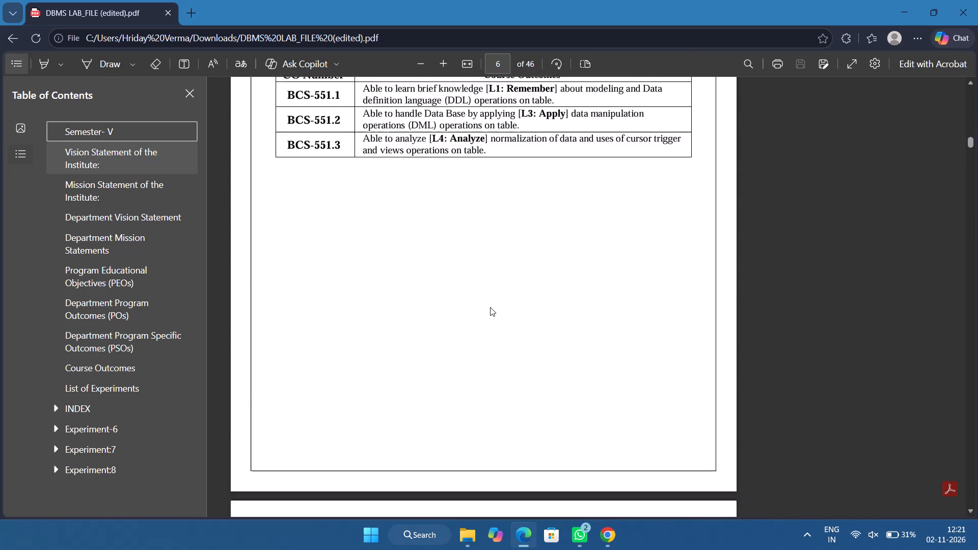
Check the DBMS PDF from the List of Experiments through the index to the start of Experiment-0, and close it.
{"action": "scroll", "coordinate": [490, 307], "scroll_direction": "up", "scroll_amount": 3}
{"action": "scroll", "coordinate": [490, 307], "scroll_direction": "down", "scroll_amount": 1}
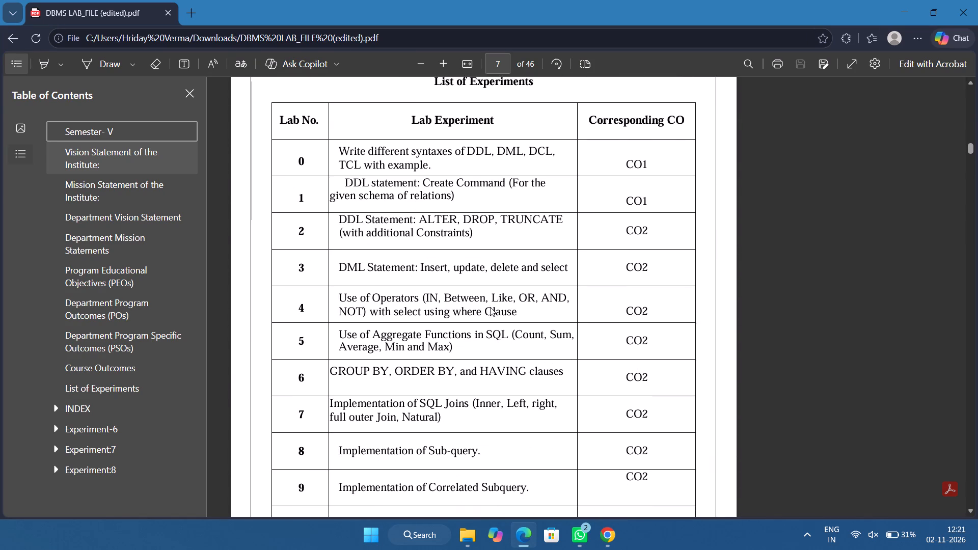
{"action": "scroll", "coordinate": [490, 307], "scroll_direction": "down", "scroll_amount": 5}
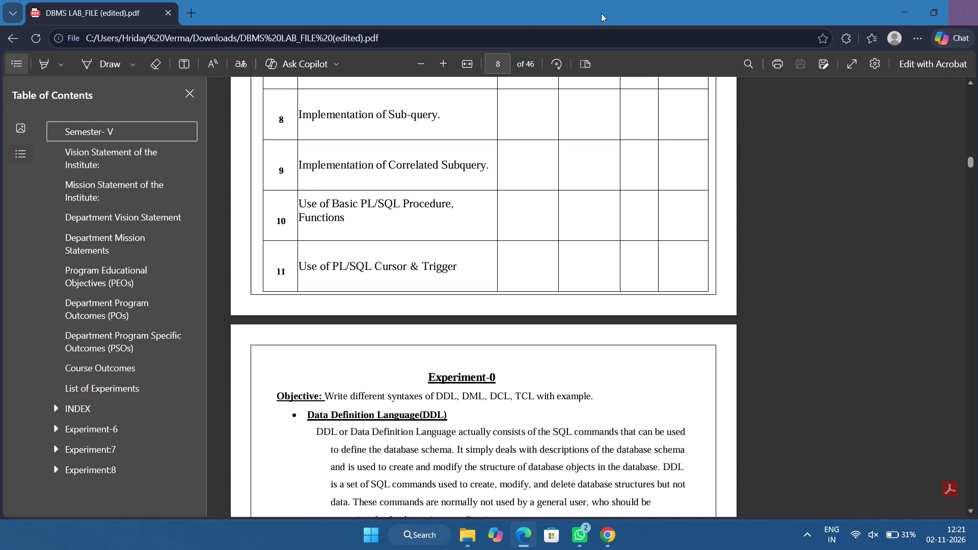
{"action": "left_click", "coordinate": [166, 11]}
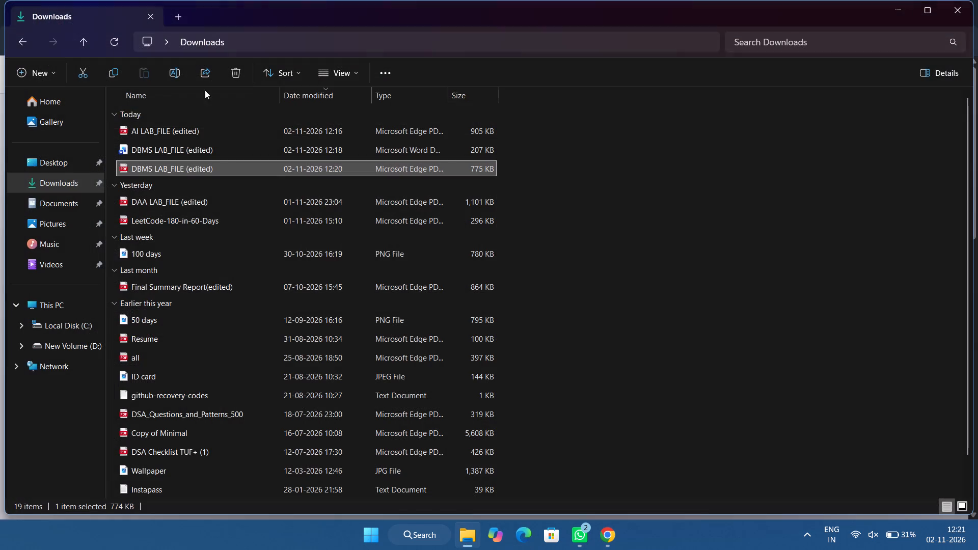
Delete the Word version of DBMS LAB_FILE (edited) from the Downloads folder.
{"action": "left_click", "coordinate": [199, 151]}
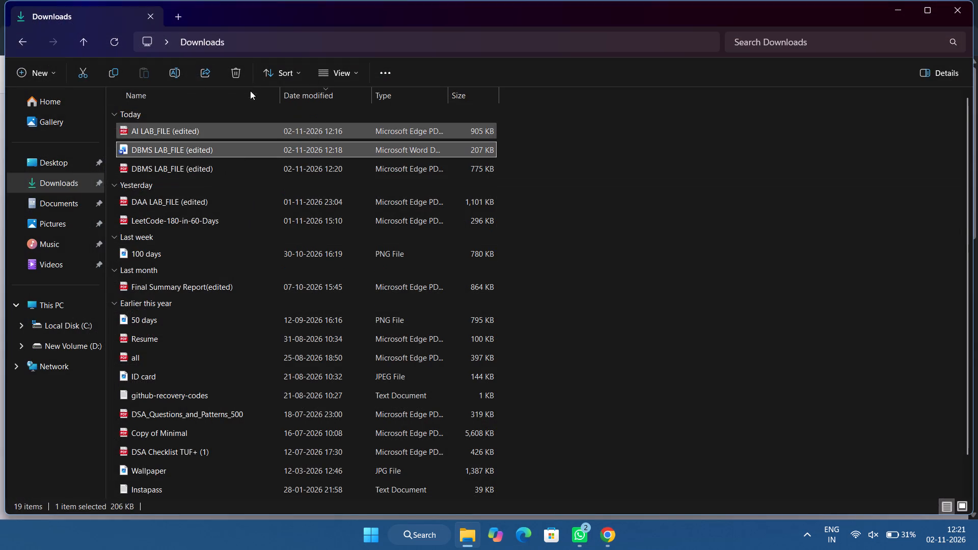
{"action": "left_click", "coordinate": [240, 71]}
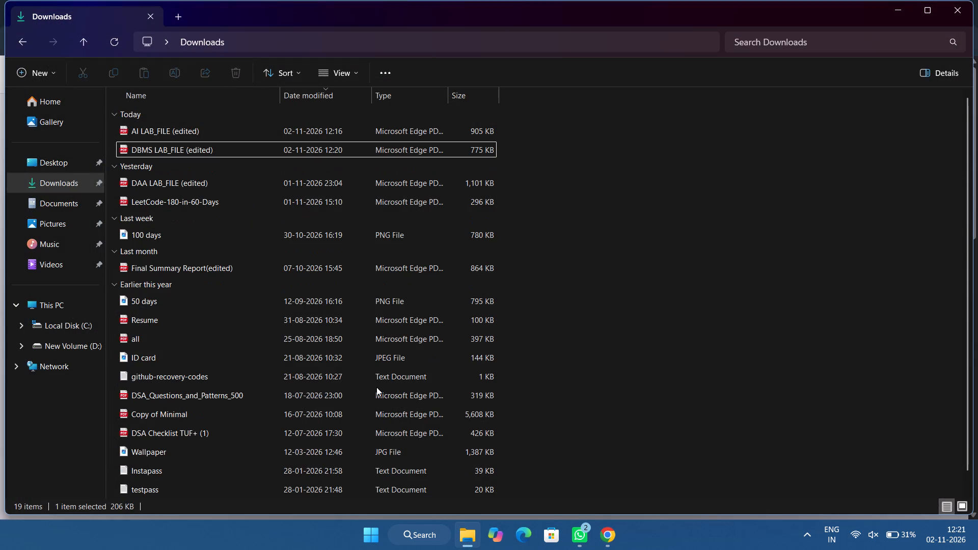
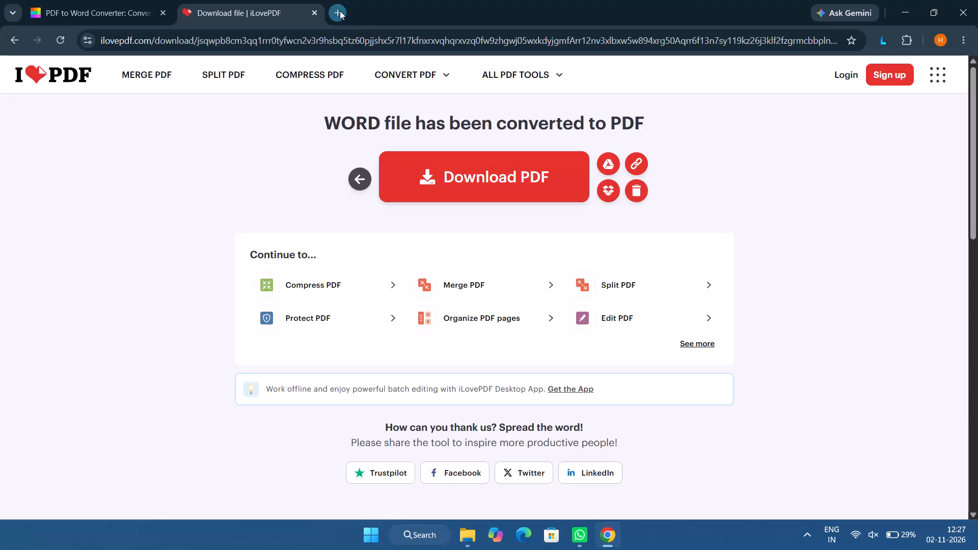
Close the finished iLovePDF download page and the PDF to Word Converter page, keeping only the new blank tab.
{"action": "left_click", "coordinate": [318, 10]}
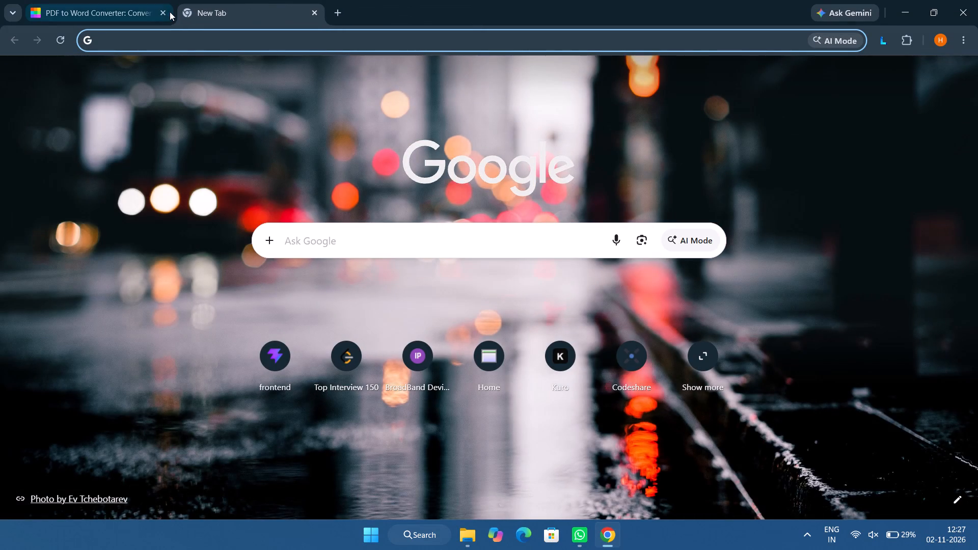
{"action": "left_click", "coordinate": [168, 12]}
Switch to File Explorer and bring up the Downloads folder with the edited lab file PDFs.
{"action": "left_click", "coordinate": [468, 532]}
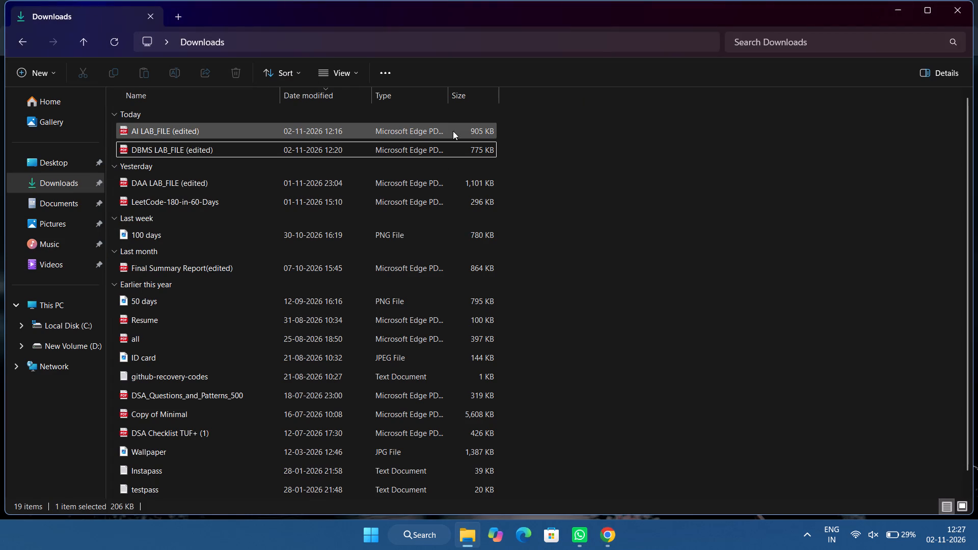
Open the AI LAB_FILE (edited) PDF from Downloads and check its cover page's Submitted To and Submitted By fields.
{"action": "double_click", "coordinate": [202, 130]}
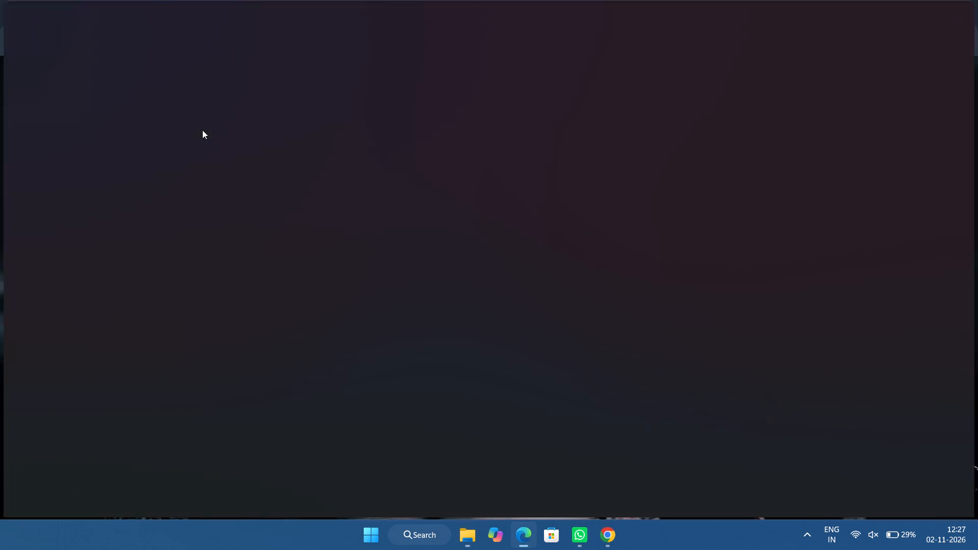
{"action": "scroll", "coordinate": [596, 311], "scroll_direction": "up", "scroll_amount": 7}
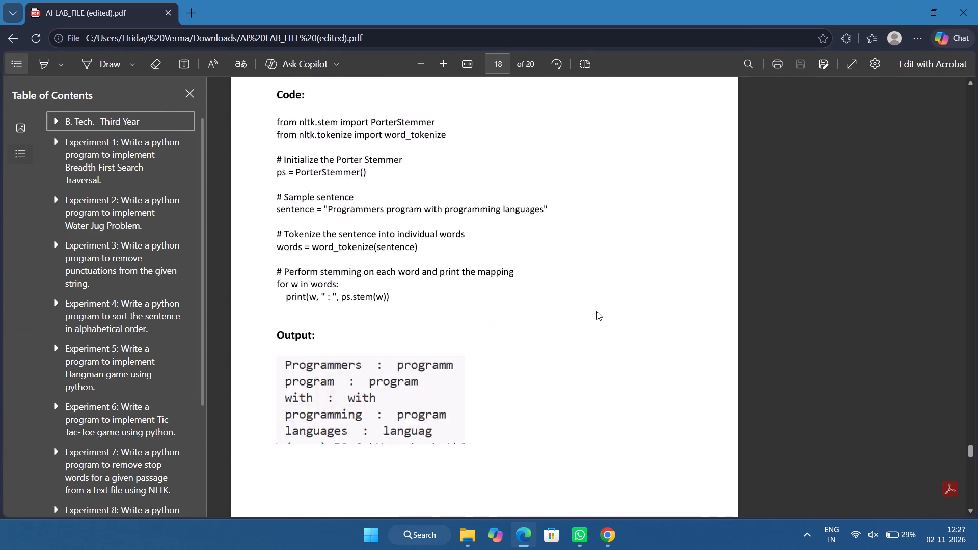
{"action": "scroll", "coordinate": [596, 311], "scroll_direction": "up", "scroll_amount": 14}
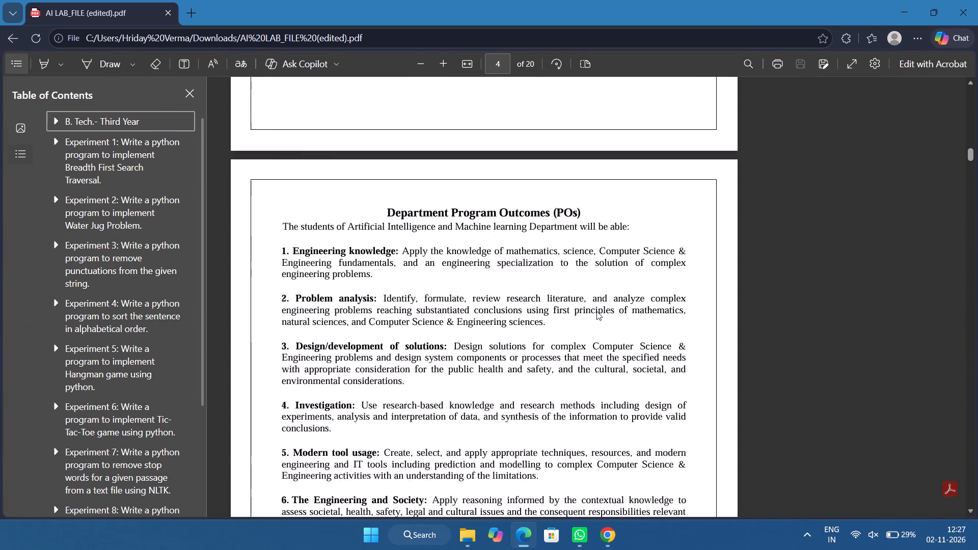
{"action": "scroll", "coordinate": [596, 311], "scroll_direction": "up", "scroll_amount": 8}
{"action": "scroll", "coordinate": [596, 311], "scroll_direction": "down", "scroll_amount": 1}
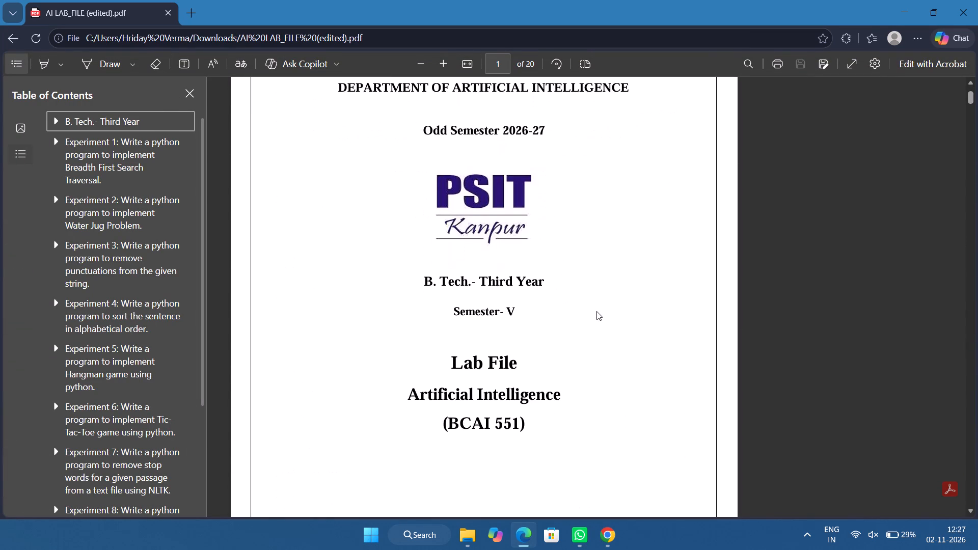
{"action": "scroll", "coordinate": [596, 311], "scroll_direction": "down", "scroll_amount": 4}
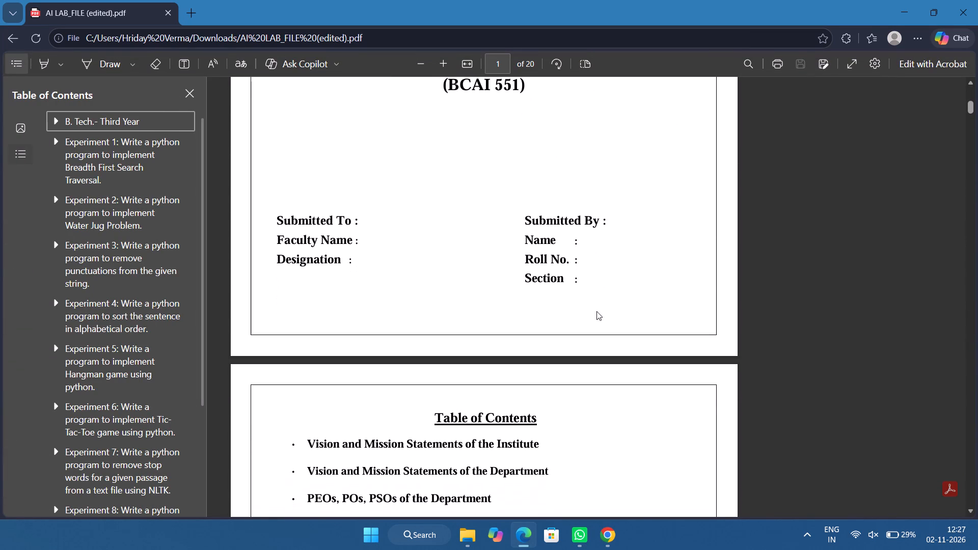
{"action": "scroll", "coordinate": [596, 311], "scroll_direction": "down", "scroll_amount": 1}
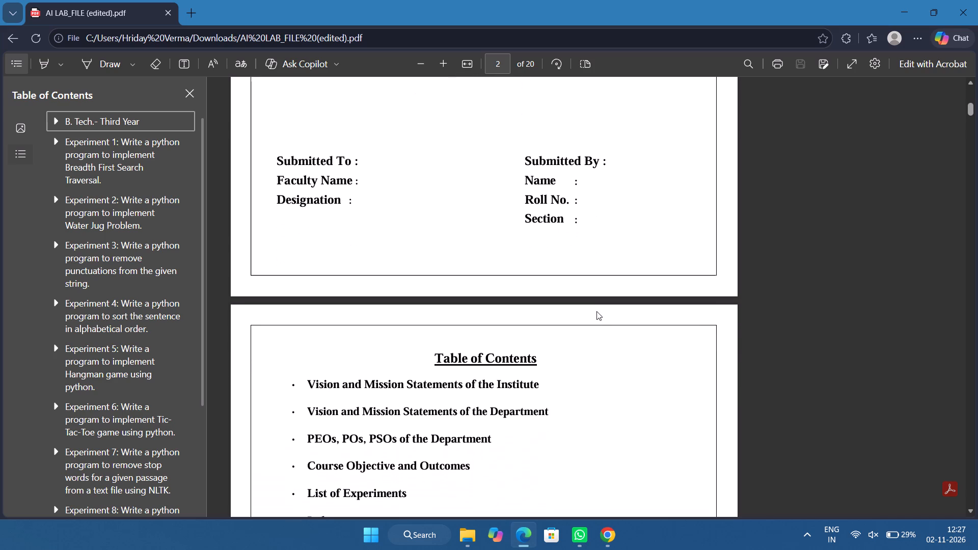
{"action": "scroll", "coordinate": [596, 311], "scroll_direction": "down", "scroll_amount": 1}
Re-examine the AI PDF's cover page, from the institute, department and subject headings to the submission details and the Table of Contents page.
{"action": "scroll", "coordinate": [596, 311], "scroll_direction": "up", "scroll_amount": 5}
{"action": "scroll", "coordinate": [596, 311], "scroll_direction": "down", "scroll_amount": 1}
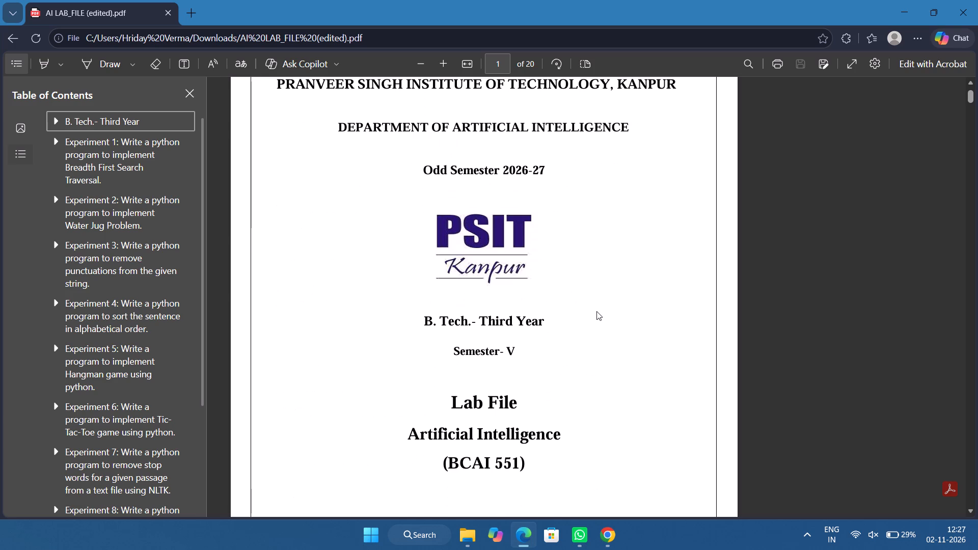
{"action": "scroll", "coordinate": [596, 311], "scroll_direction": "up", "scroll_amount": 3}
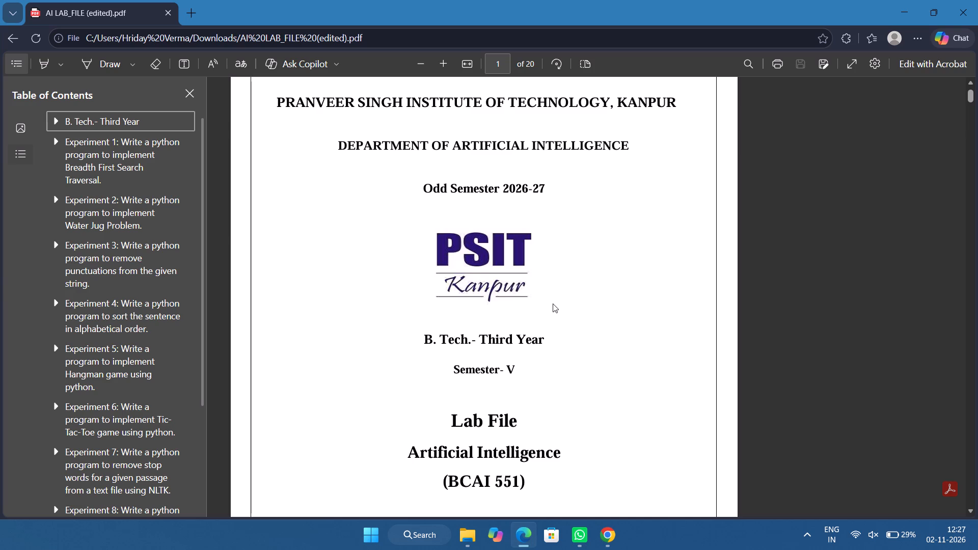
{"action": "scroll", "coordinate": [553, 304], "scroll_direction": "down", "scroll_amount": 1}
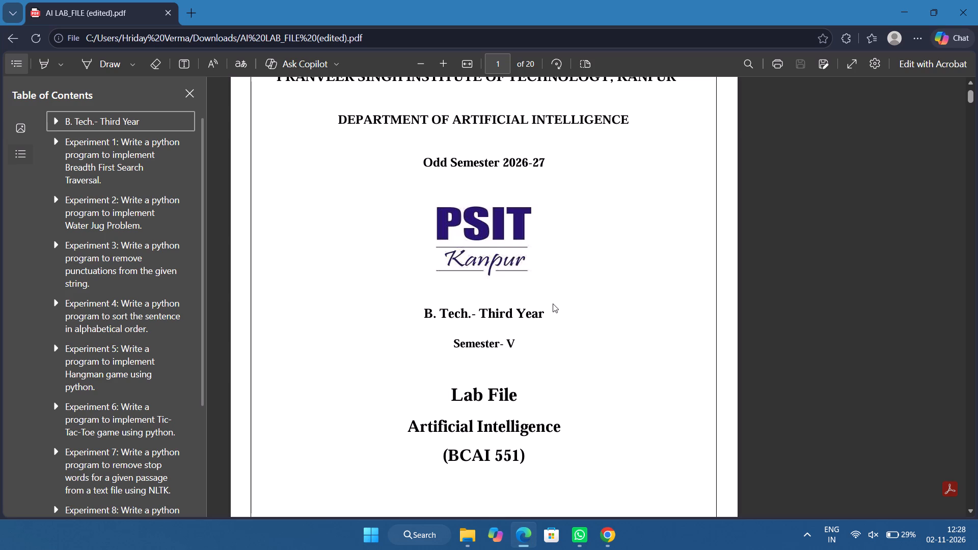
{"action": "scroll", "coordinate": [553, 304], "scroll_direction": "up", "scroll_amount": 2}
{"action": "scroll", "coordinate": [553, 304], "scroll_direction": "down", "scroll_amount": 1}
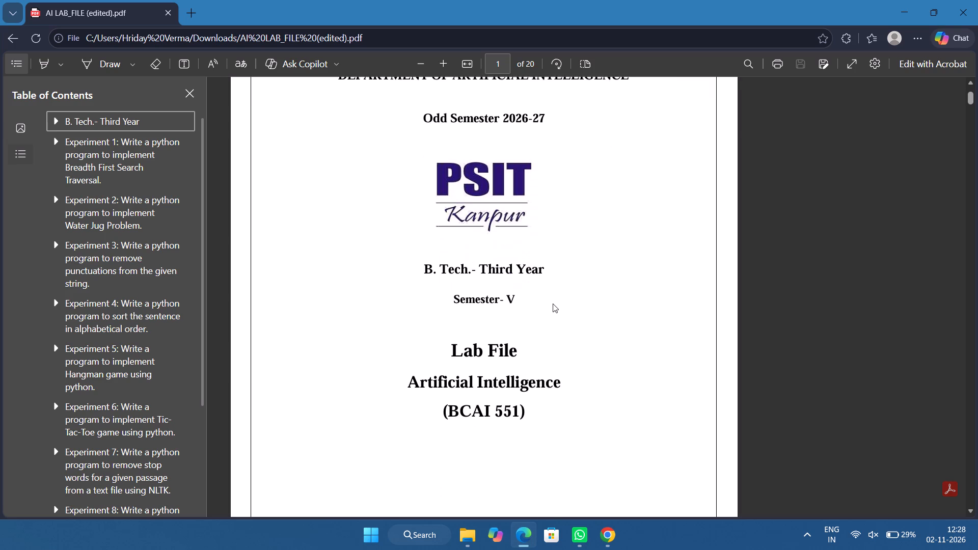
{"action": "scroll", "coordinate": [553, 304], "scroll_direction": "down", "scroll_amount": 2}
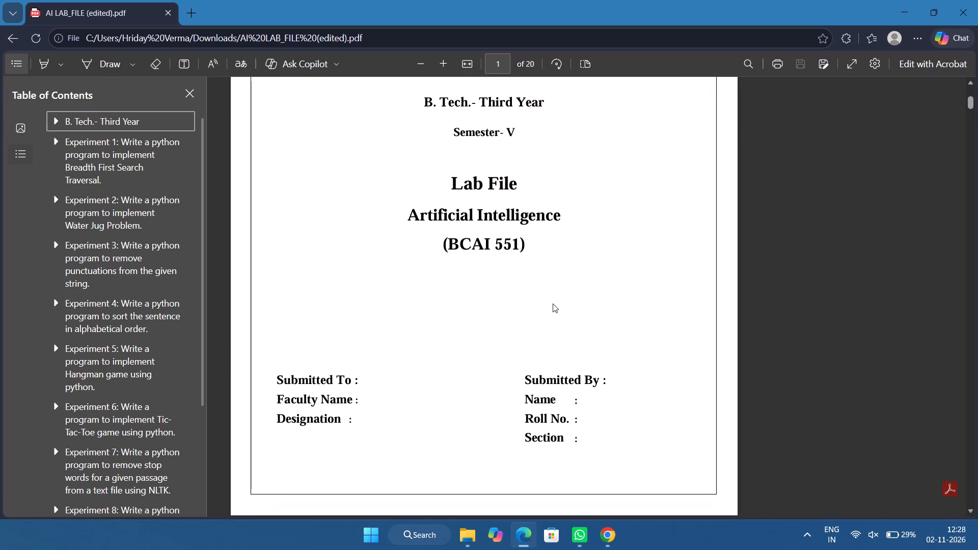
{"action": "scroll", "coordinate": [553, 304], "scroll_direction": "down", "scroll_amount": 2}
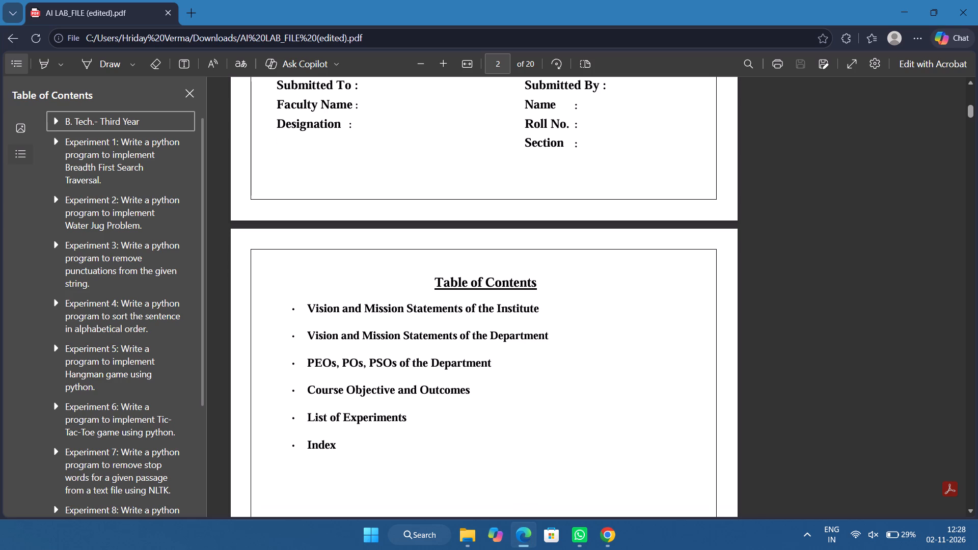
Hide the experiment outline shown beside the AI PDF's pages.
{"action": "left_click", "coordinate": [186, 92]}
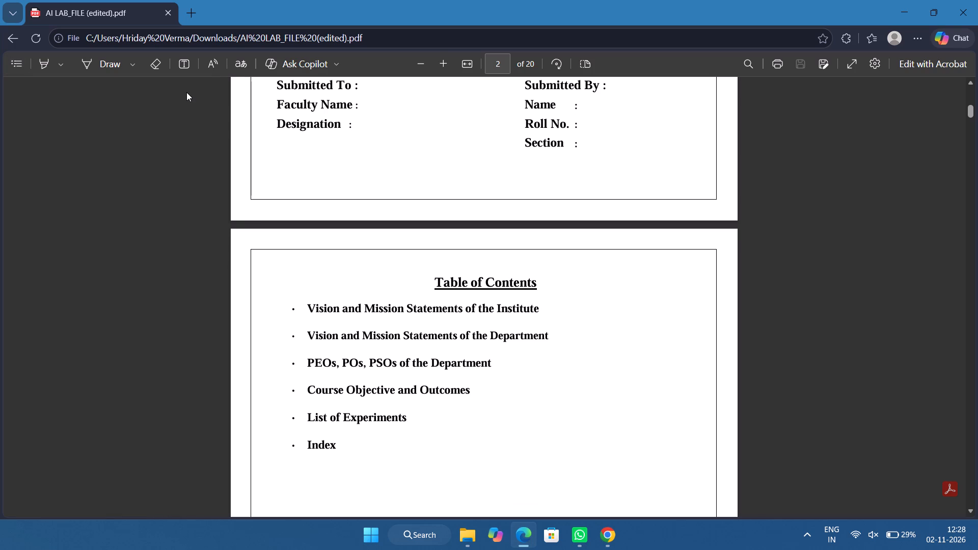